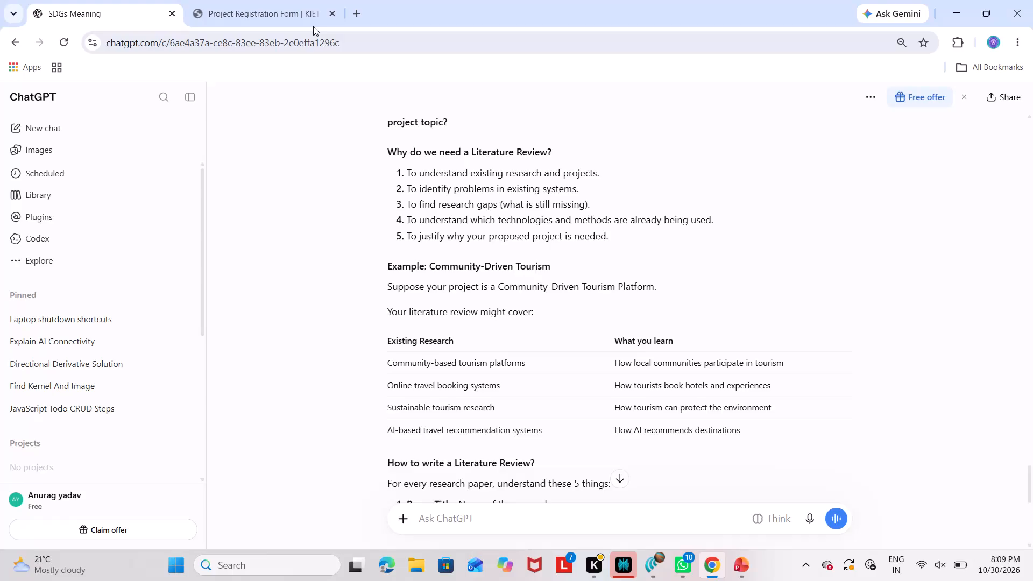
Switch from the ChatGPT literature review conversation to the open Project Registration Form page.
click(300, 2)
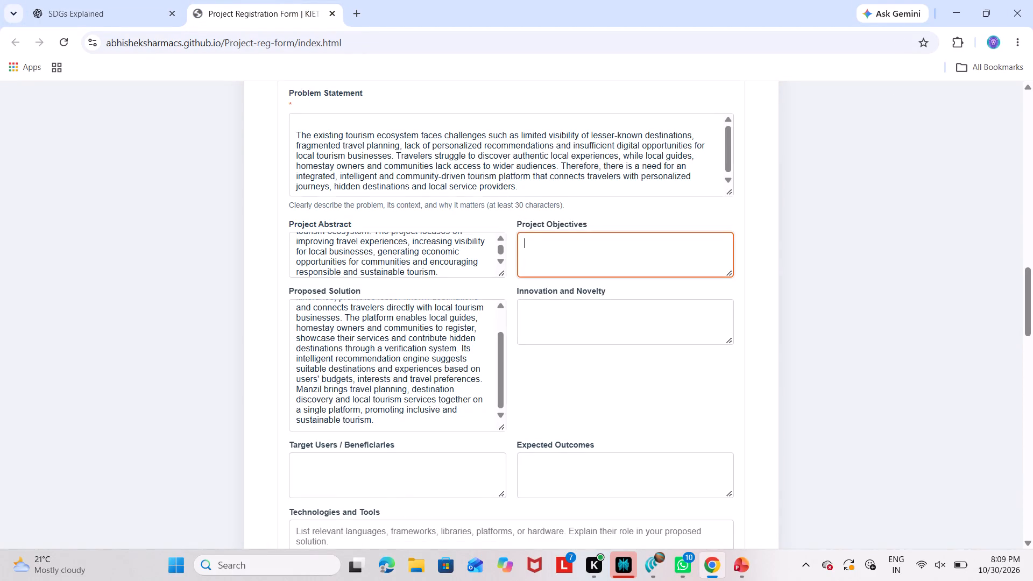
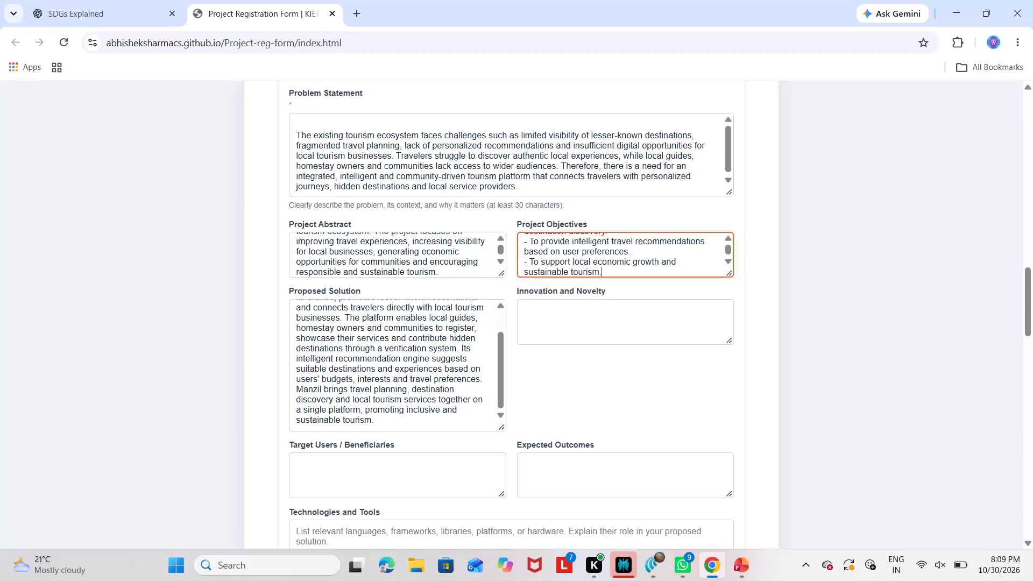
Enlarge the Project Objectives text box vertically to fit its full list of objectives.
scroll(590, 261, up, 2)
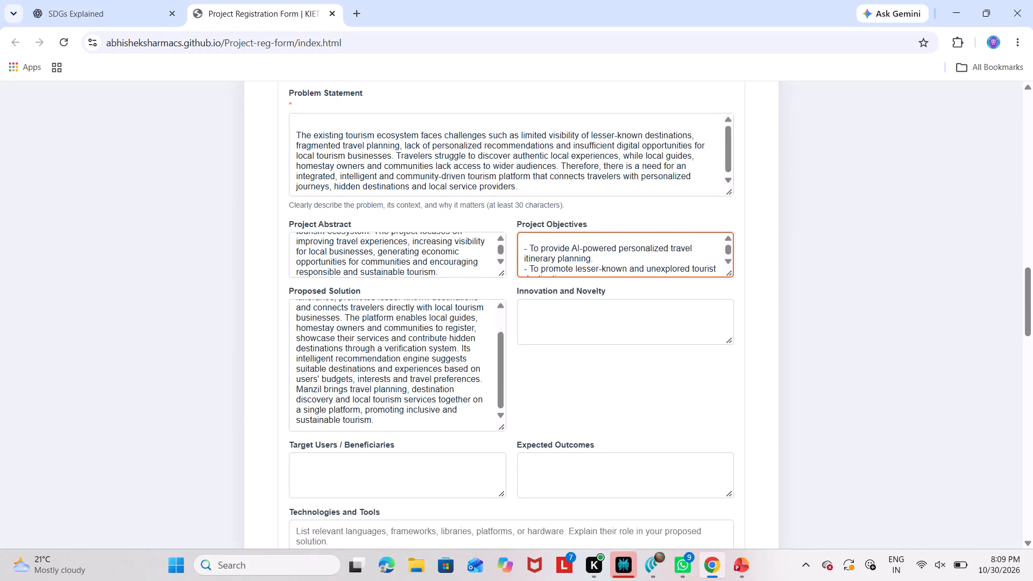
scroll(590, 261, up, 2)
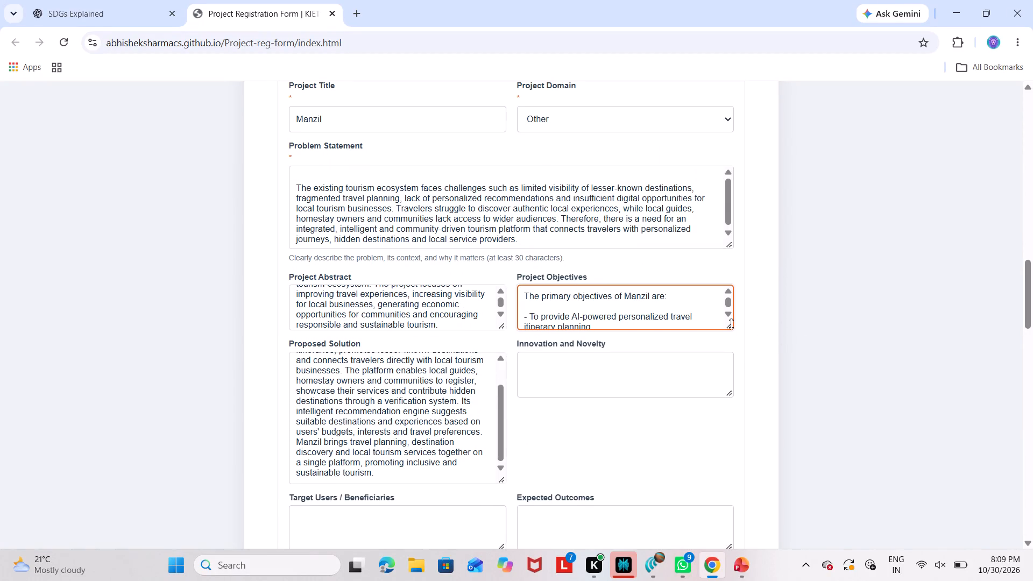
drag(731, 324, 766, 435)
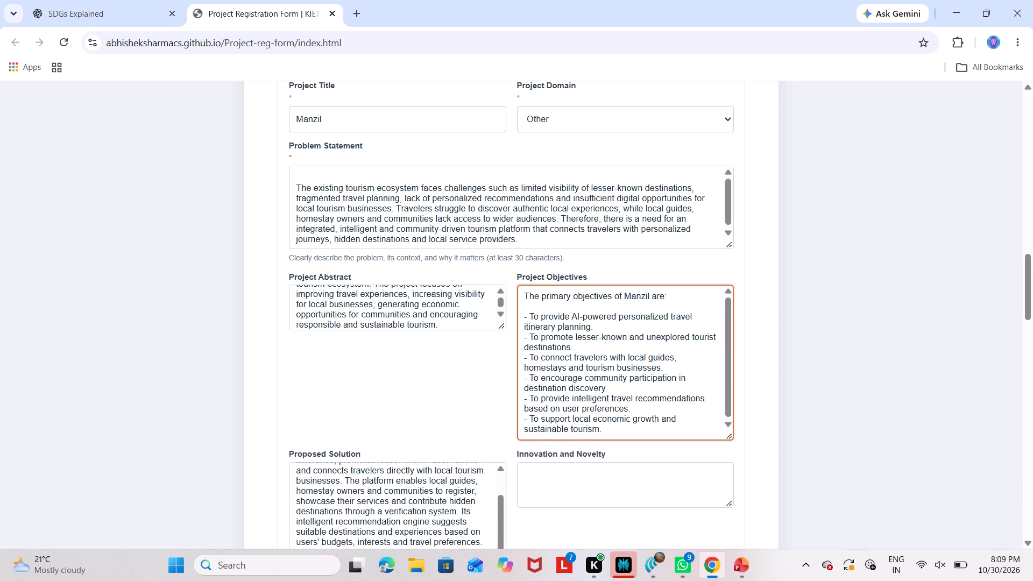
In Project Objectives, rework the first objective's bullet marker so a plain "-" directly precedes "To provide AI-powered personalized travel itinerary planning".
click(530, 315)
key(BackSpace)
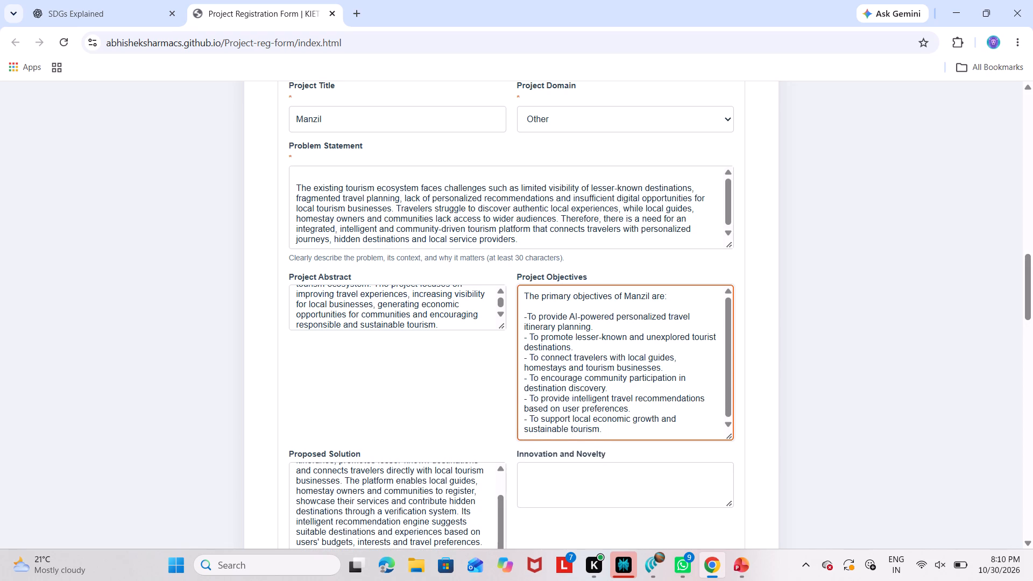
key(space)
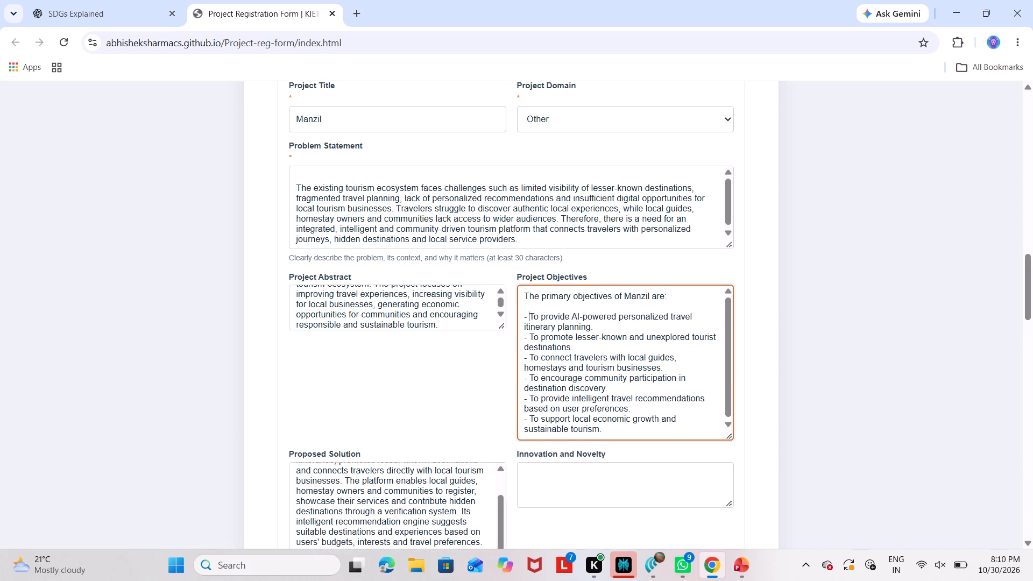
key(BackSpace)
key(shift+greater)
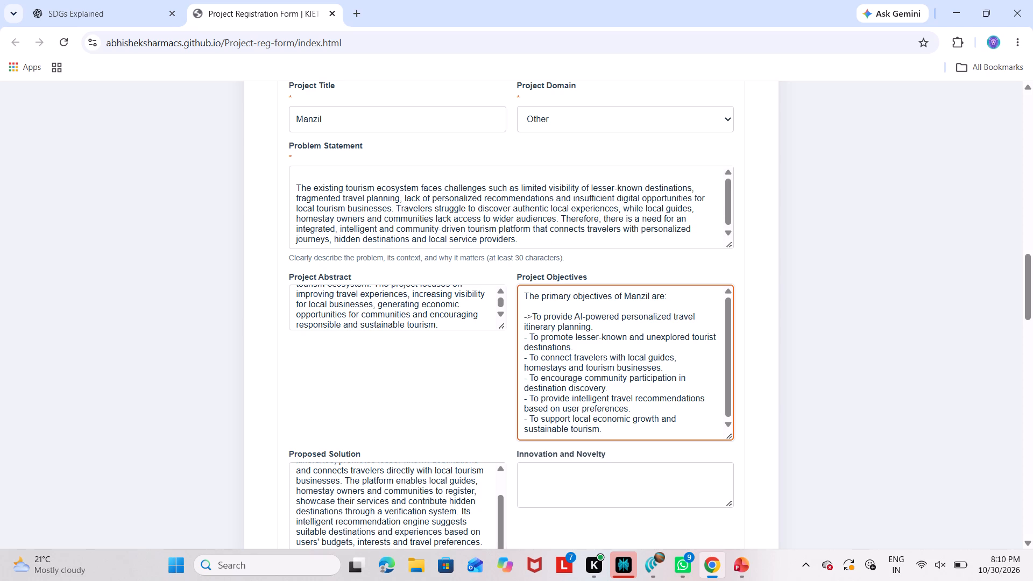
key(BackSpace)
key(BackSpace)
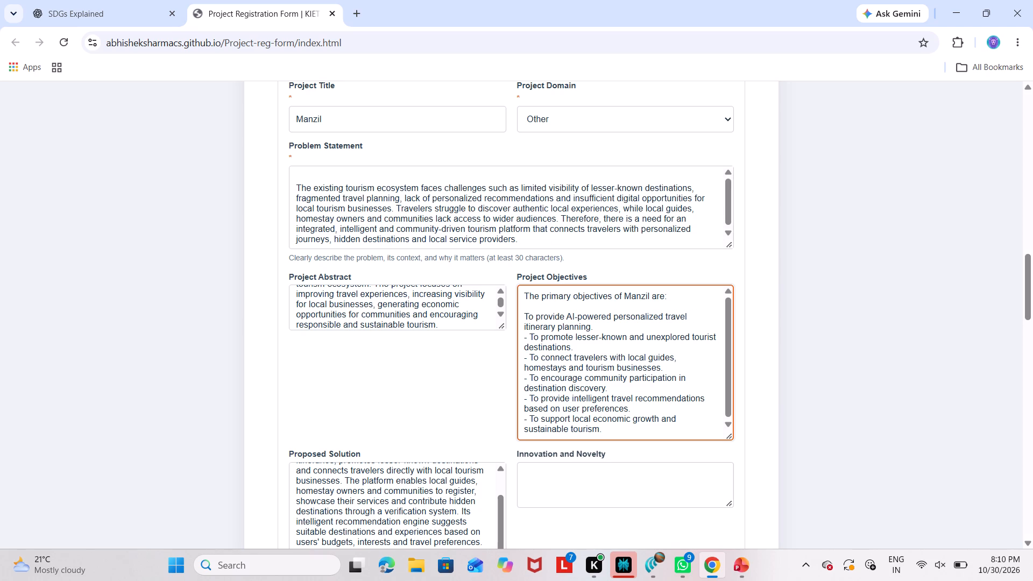
text(->)
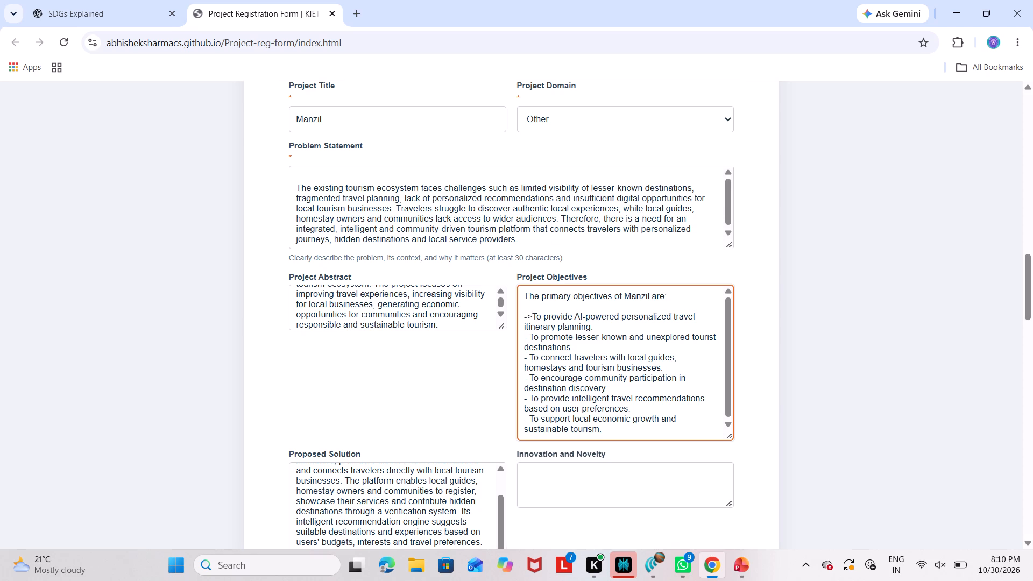
key(BackSpace)
key(BackSpace)
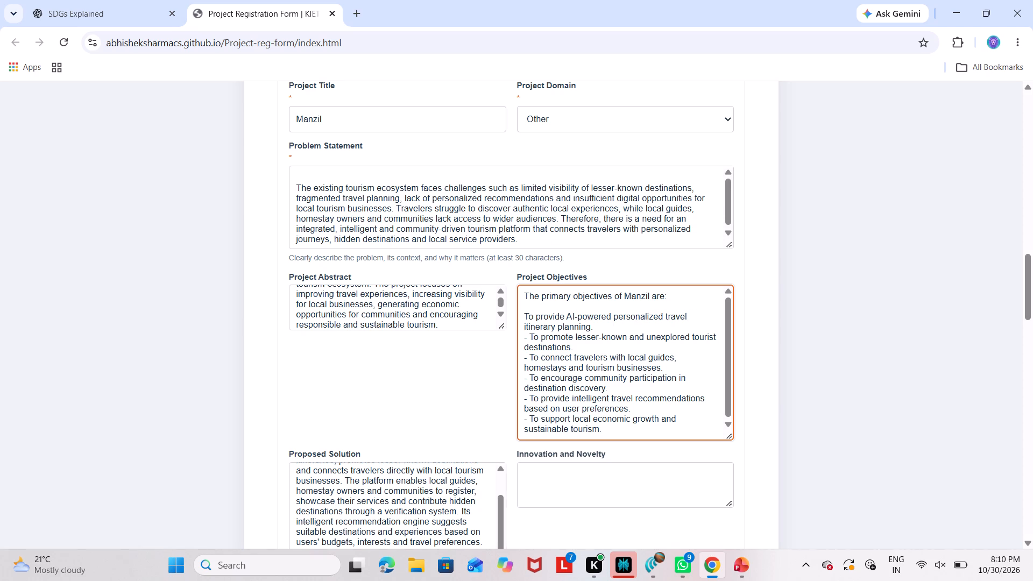
key(minus)
key(BackSpace)
key(minus)
scroll(557, 412, down, 2)
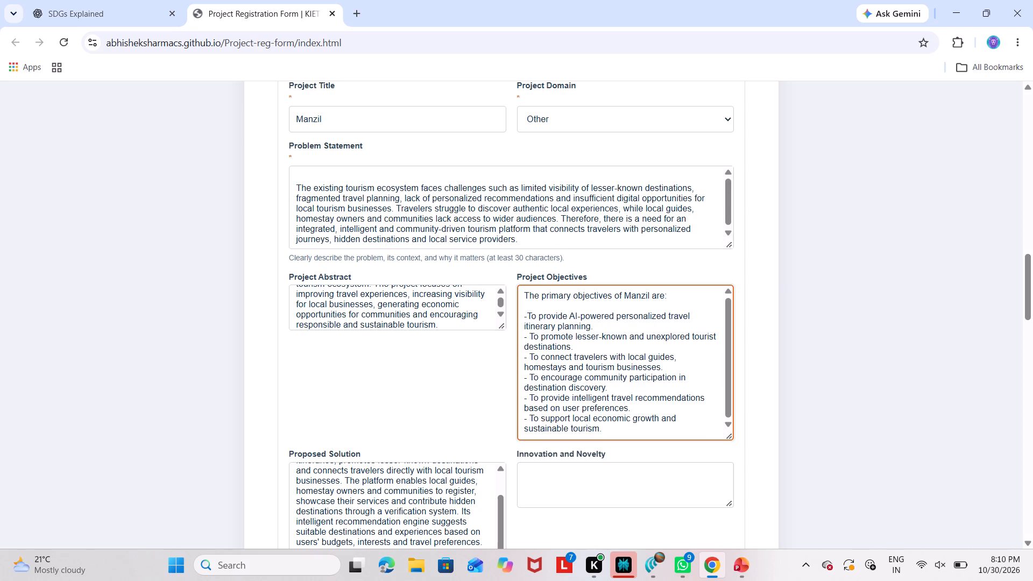
click(453, 407)
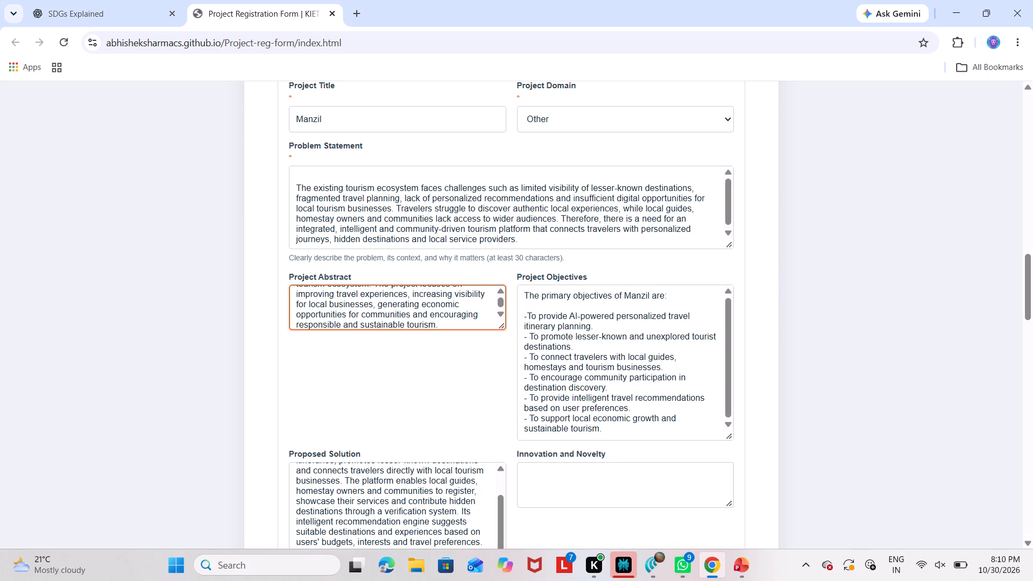
Enter "1. Travelers" as the first line of the Target Users / Beneficiaries field.
scroll(577, 480, down, 4)
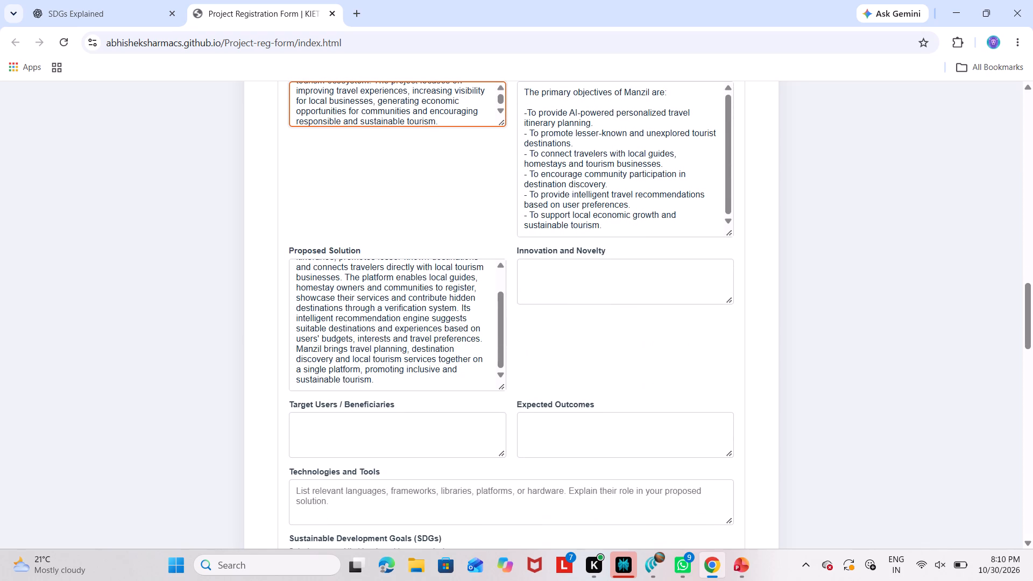
click(576, 268)
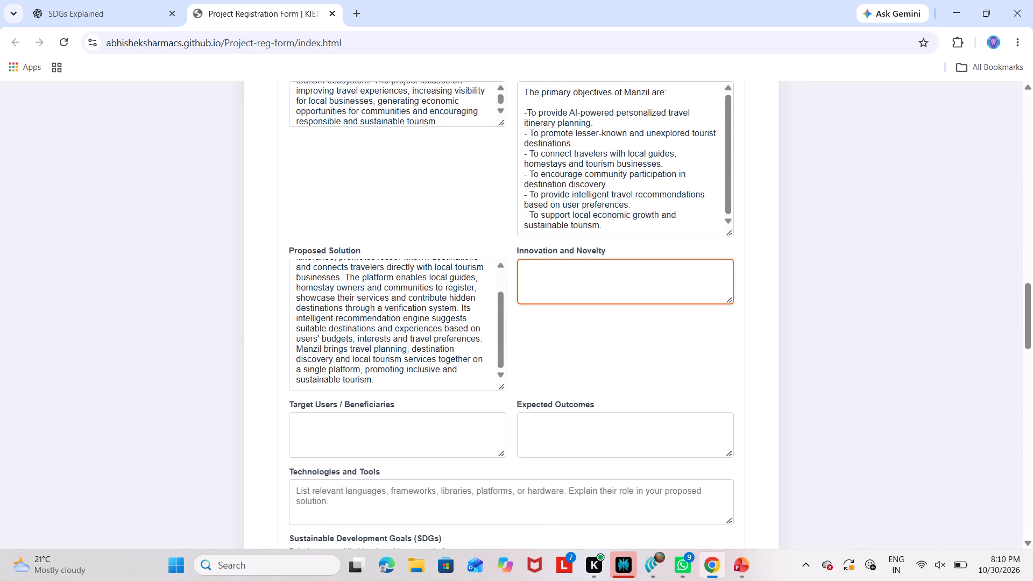
scroll(376, 428, down, 2)
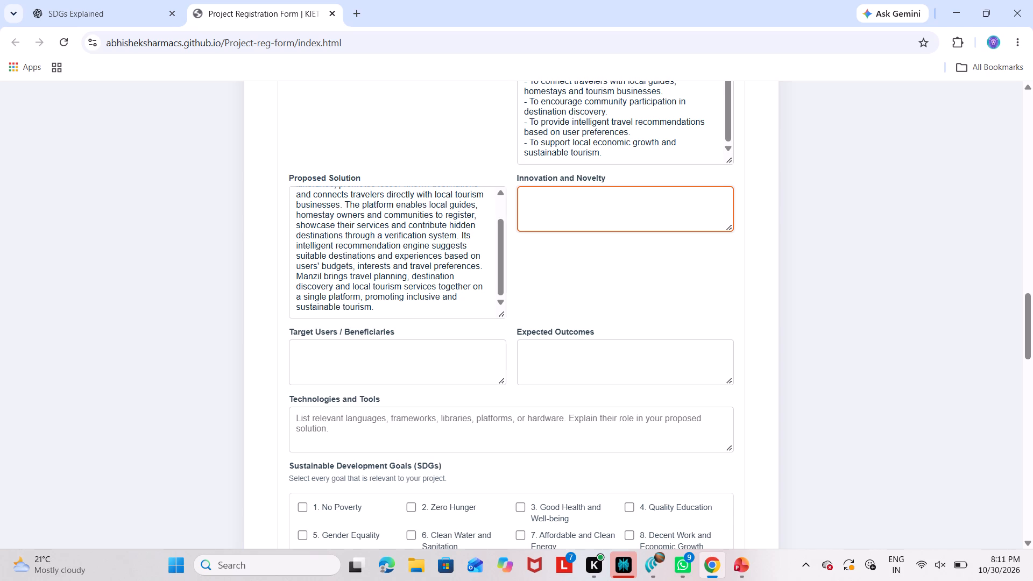
click(398, 357)
key(1)
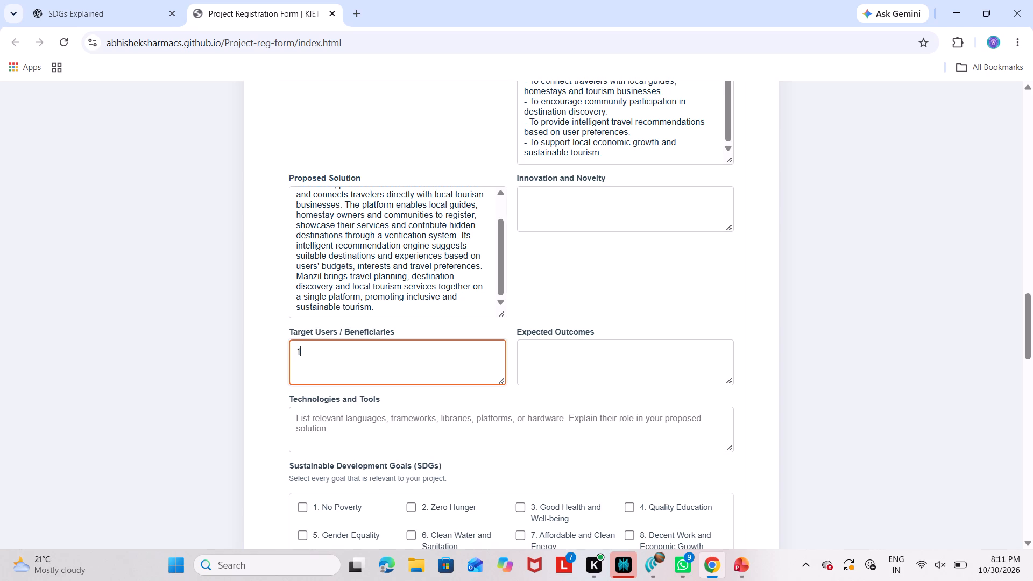
text(.)
key(space)
text(Traver)
key(BackSpace)
text(ller)
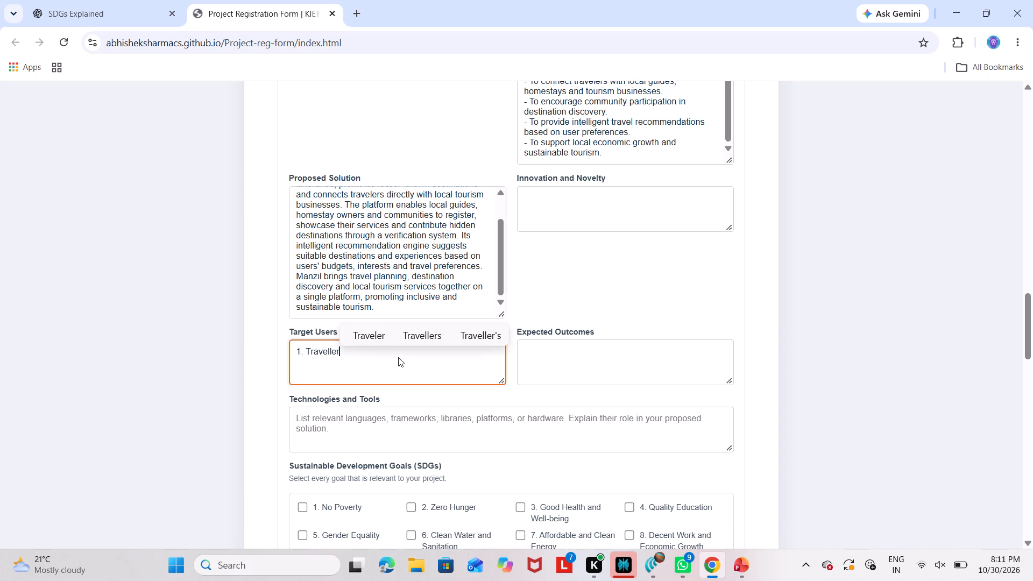
key(BackSpace)
key(BackSpace)
key(BackSpace)
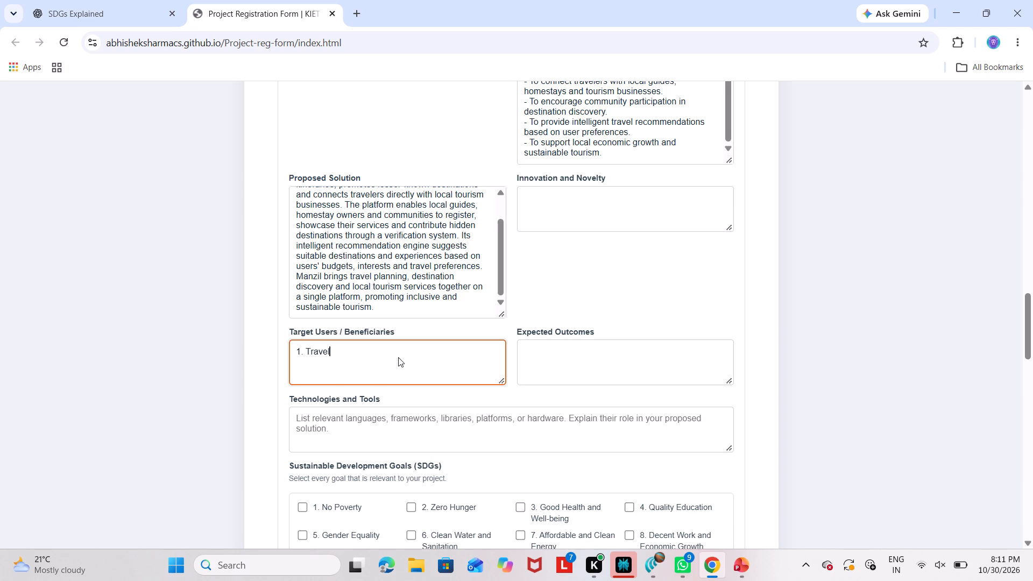
text(ers)
key(Return)
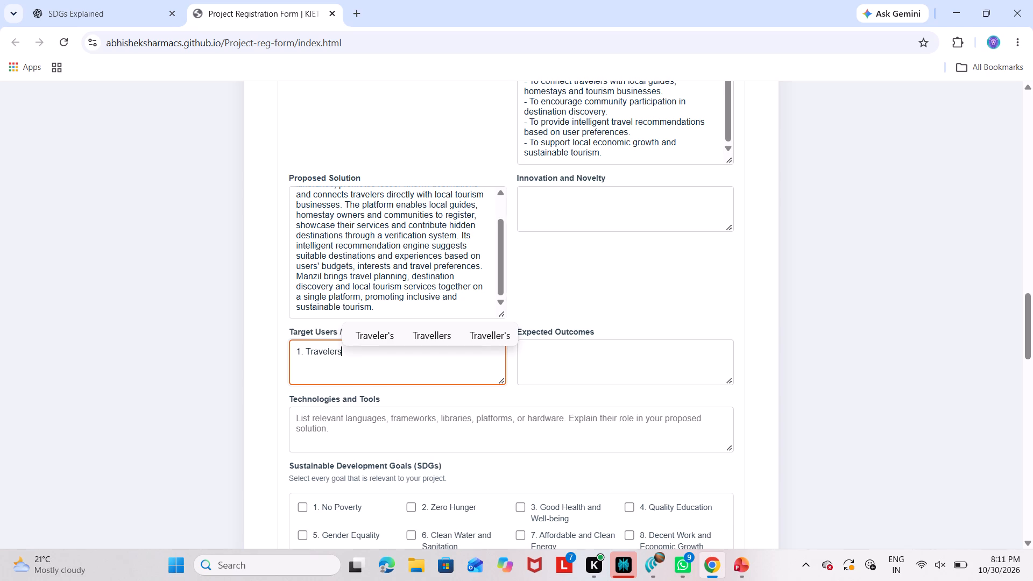
Add "2. local tourism service provider" and "3. local communities" as further lines in Target Users / Beneficiaries.
text(2. local tu)
key(BackSpace)
text(ouris,)
key(BackSpace)
key(m)
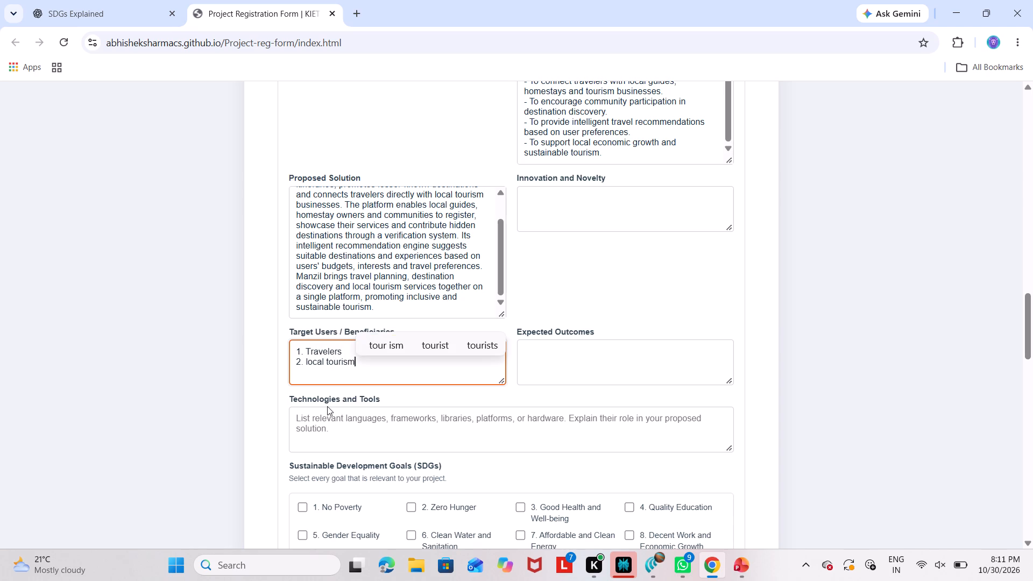
key(space)
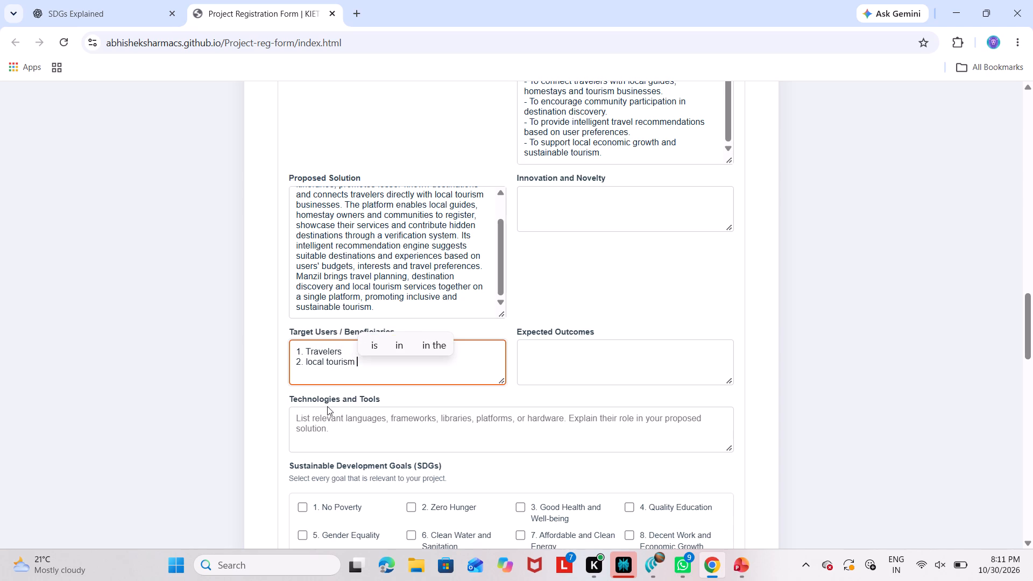
text(service provider)
key(space)
key(Return)
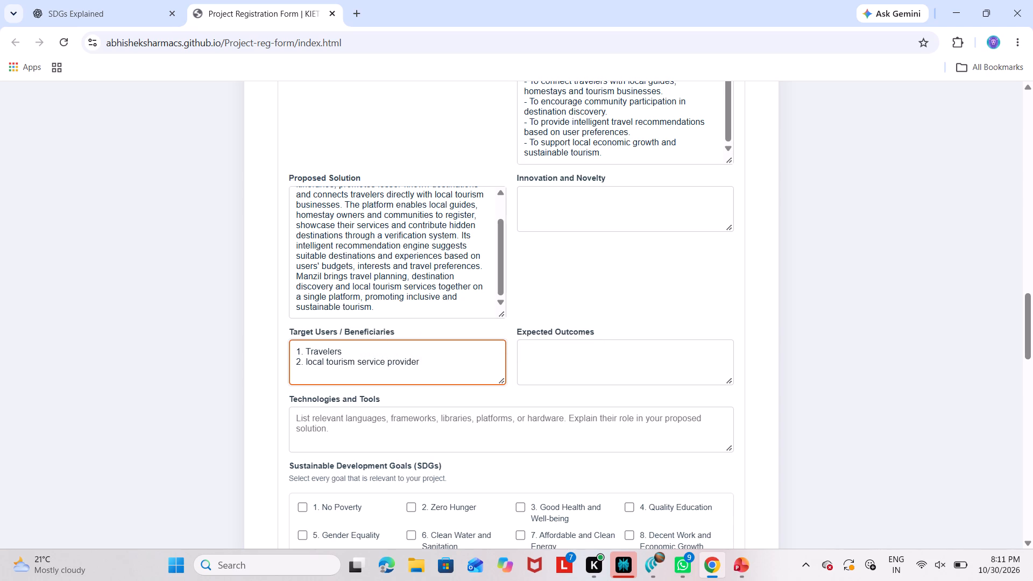
text(3. loca)
text(l communities)
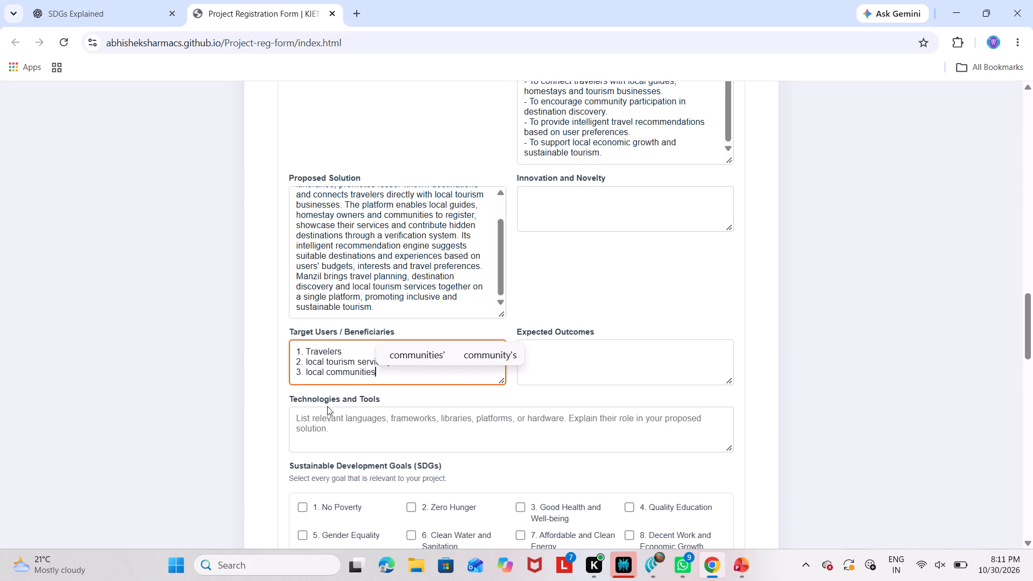
Look through the rest of the form, from Expected Outcomes and the SDGs through Research and Innovation to Panel Marking.
click(565, 382)
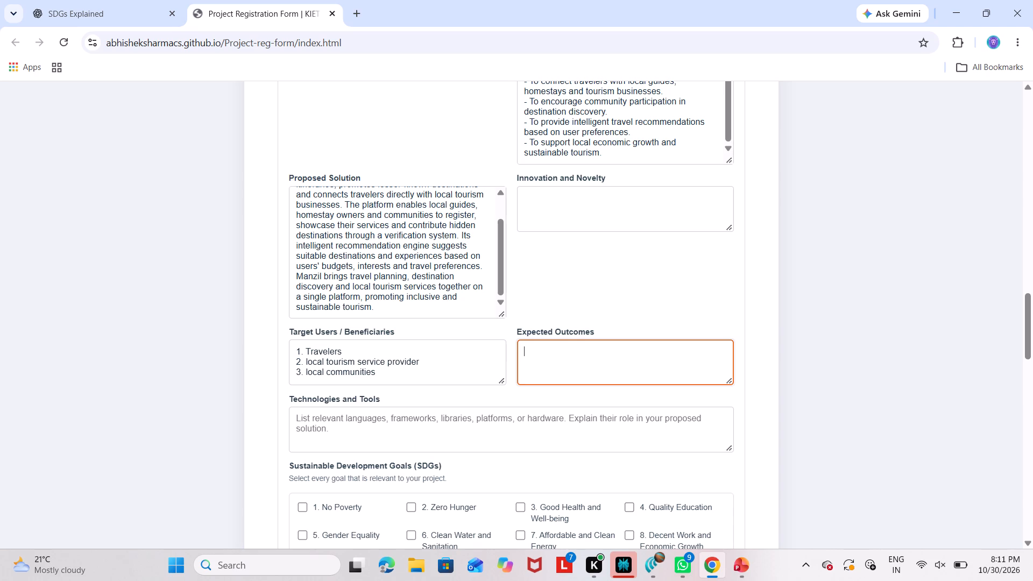
scroll(421, 440, down, 1)
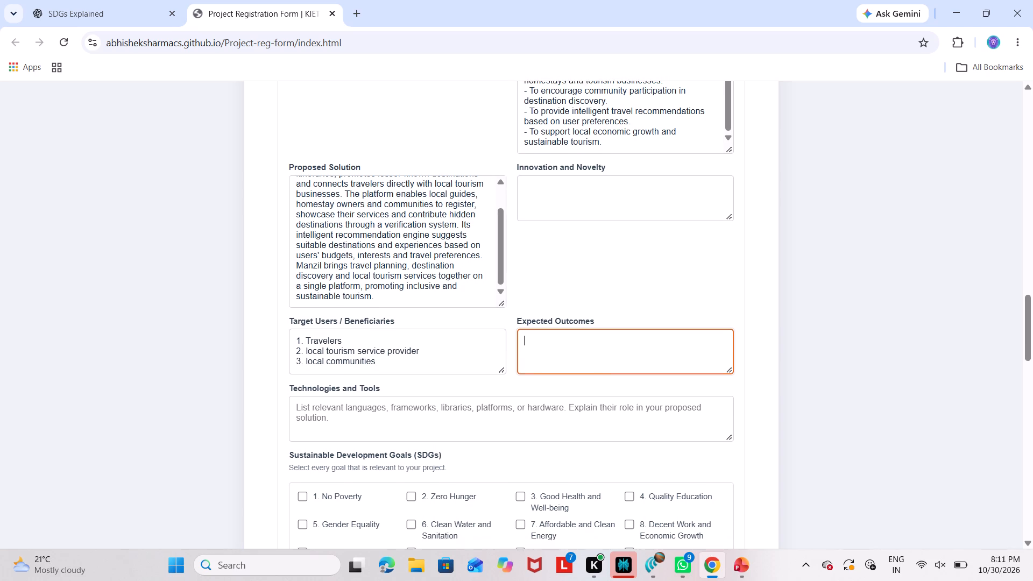
scroll(421, 440, down, 1)
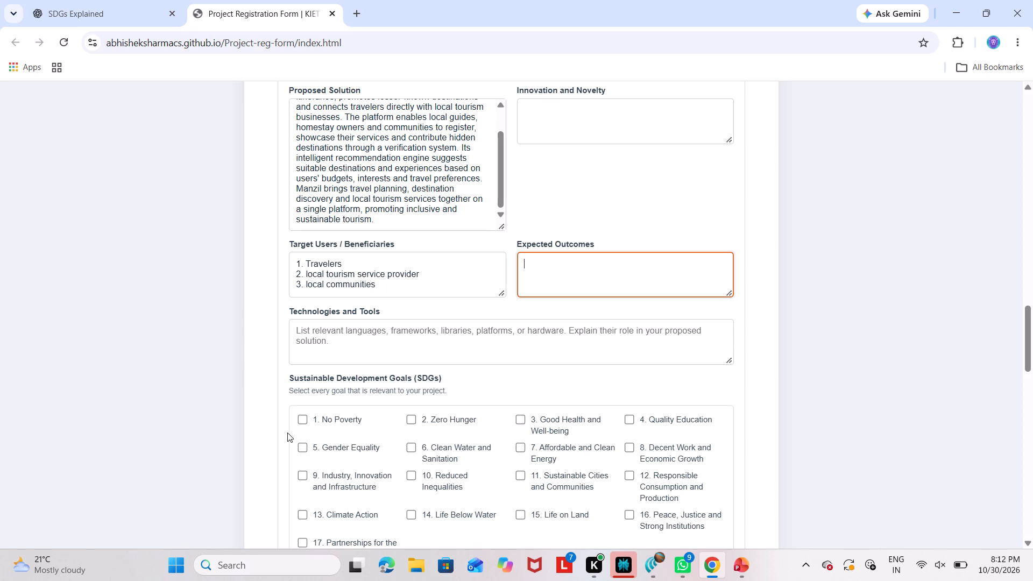
scroll(358, 410, down, 5)
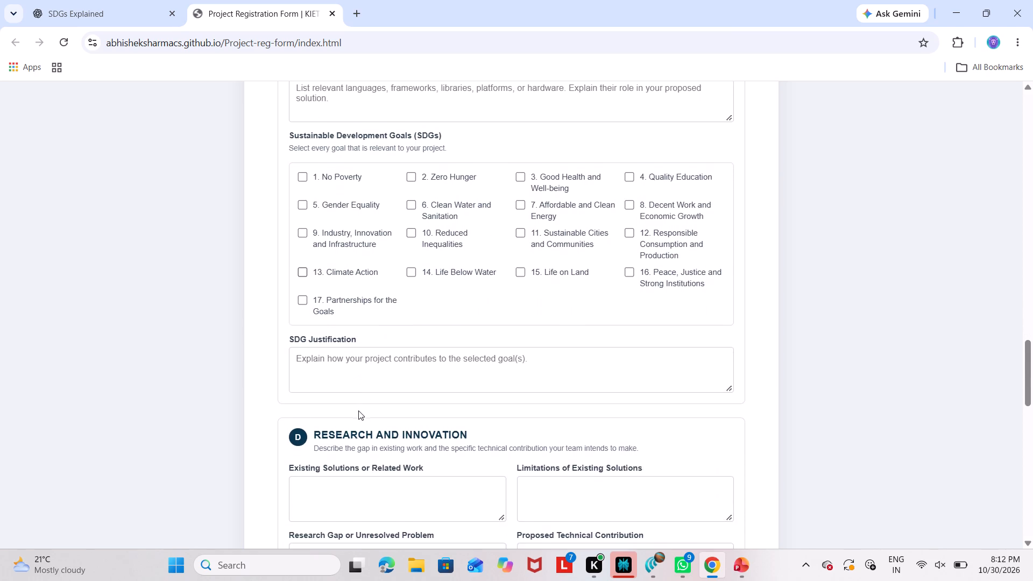
scroll(358, 410, down, 4)
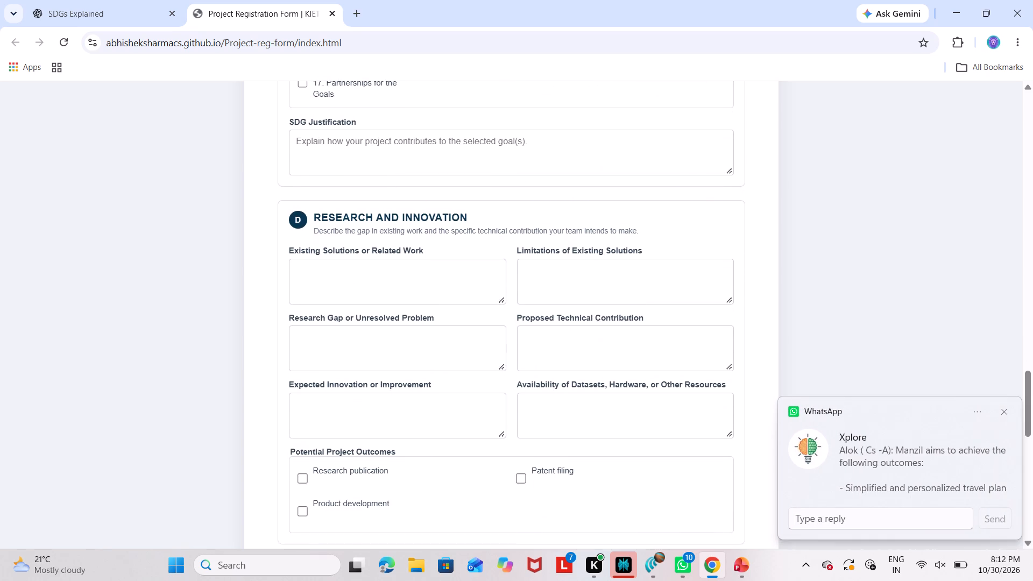
scroll(646, 396, down, 10)
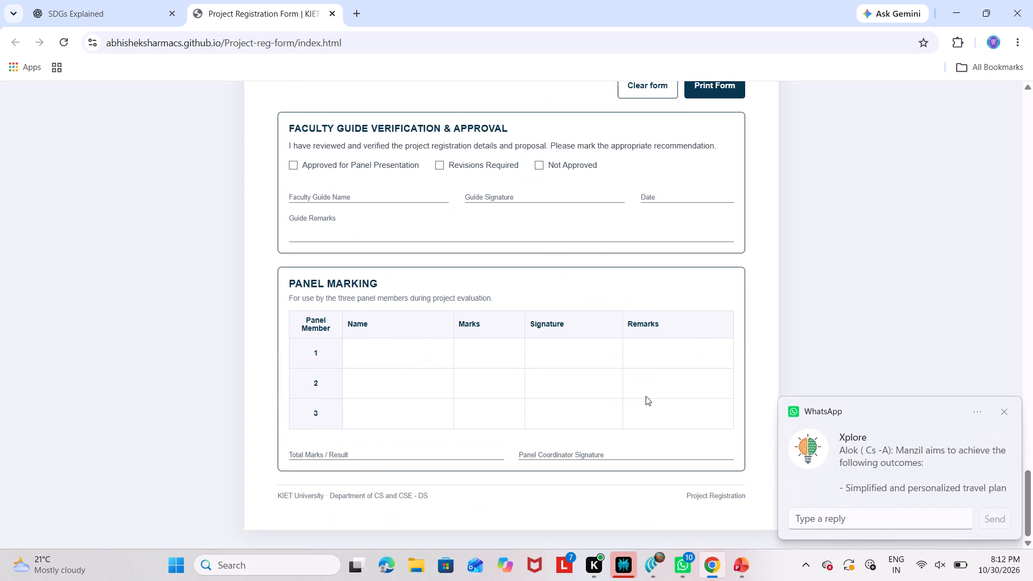
scroll(646, 396, down, 1)
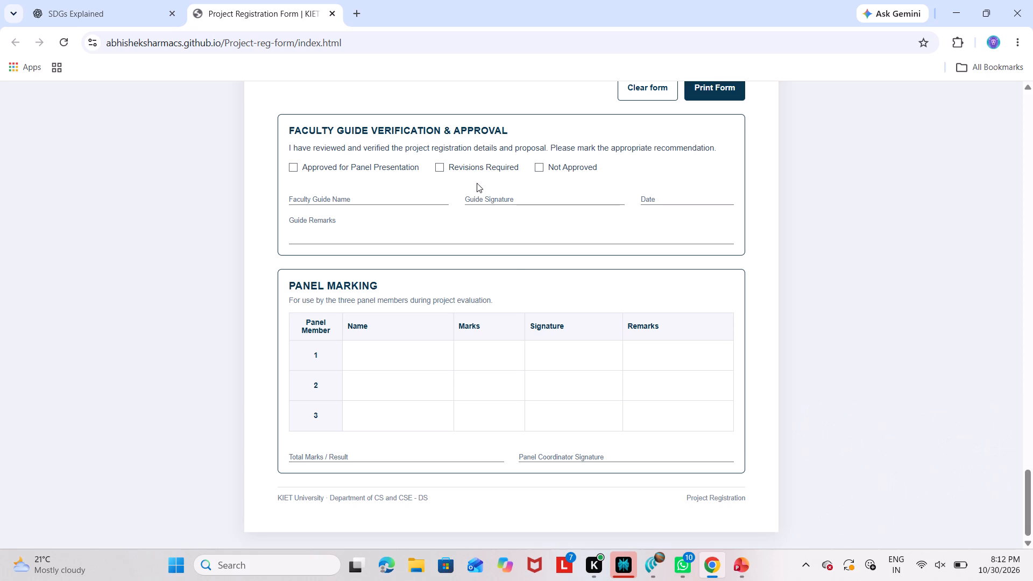
Check the Faculty Guide Verification and Panel Marking sections, and look back over the form from Research and Innovation up to Project Objectives and the SDGs.
click(397, 196)
click(334, 194)
scroll(594, 311, up, 1)
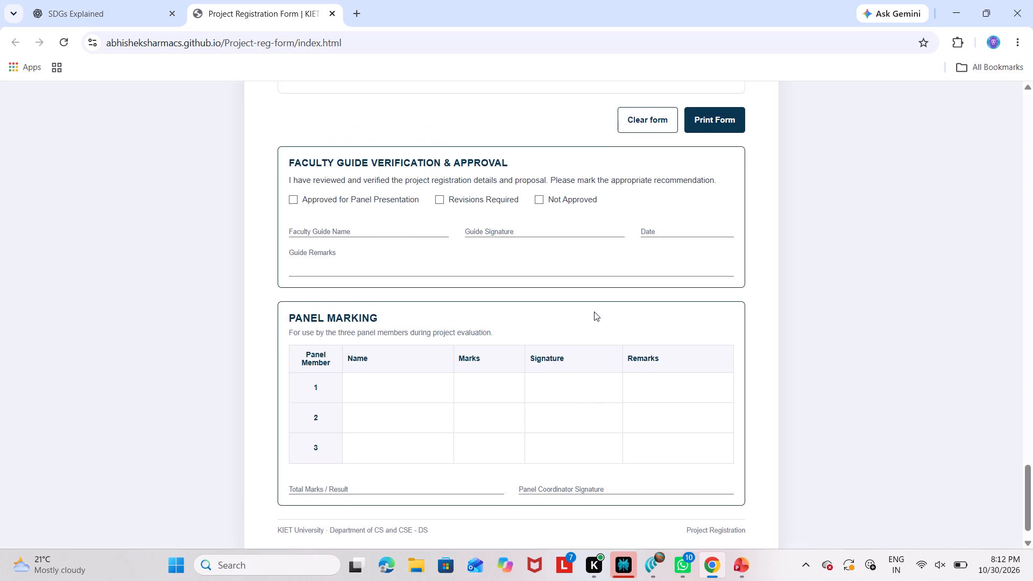
scroll(594, 311, up, 1)
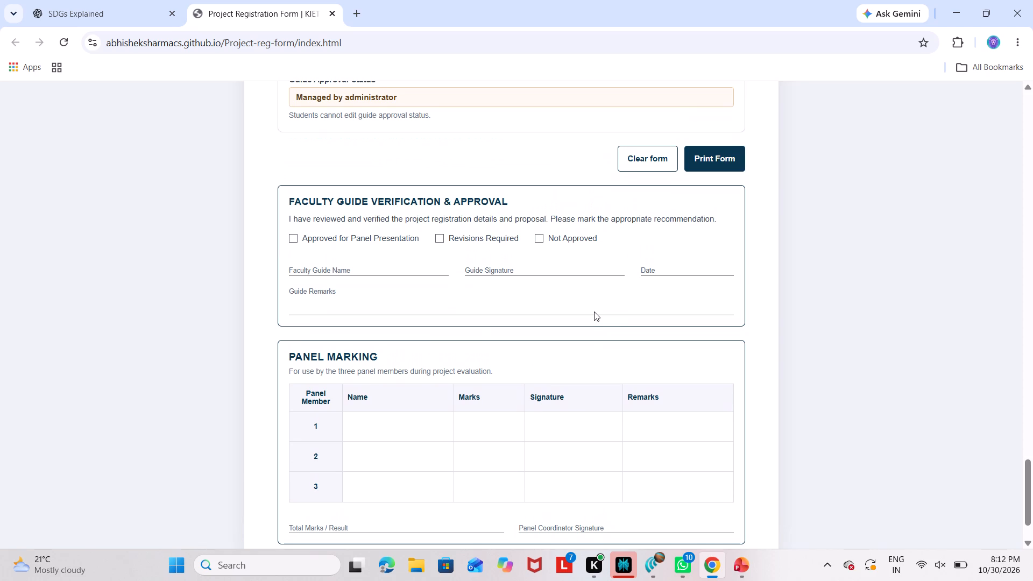
scroll(594, 311, down, 2)
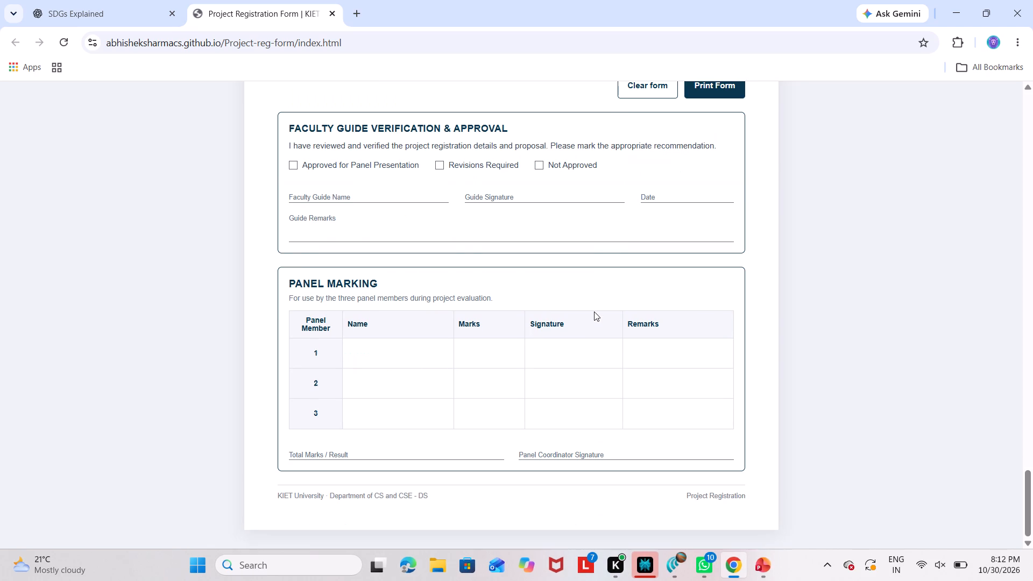
scroll(594, 311, down, 1)
scroll(663, 315, up, 6)
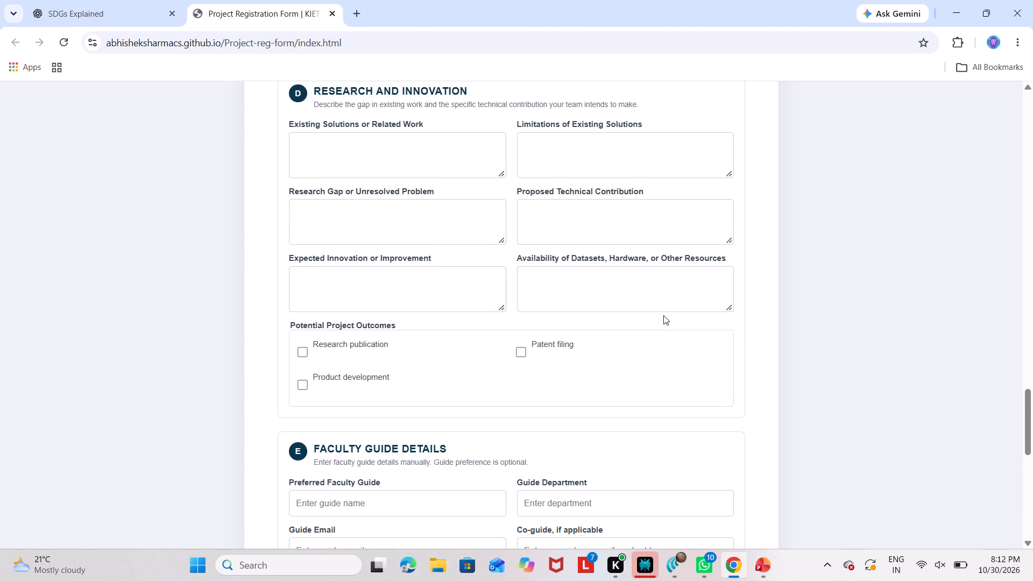
scroll(663, 315, up, 8)
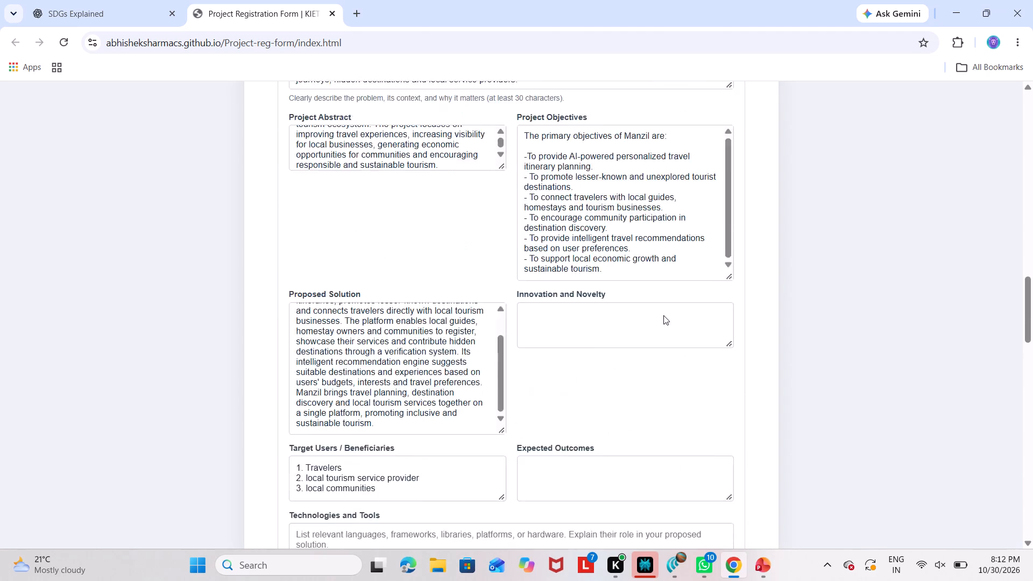
scroll(663, 315, up, 1)
scroll(648, 423, down, 2)
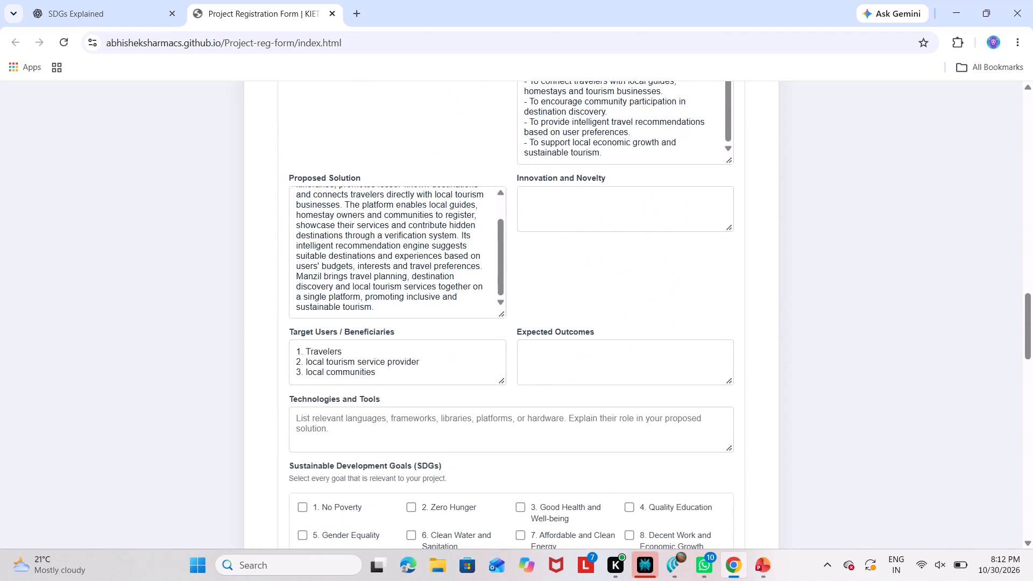
scroll(648, 423, down, 1)
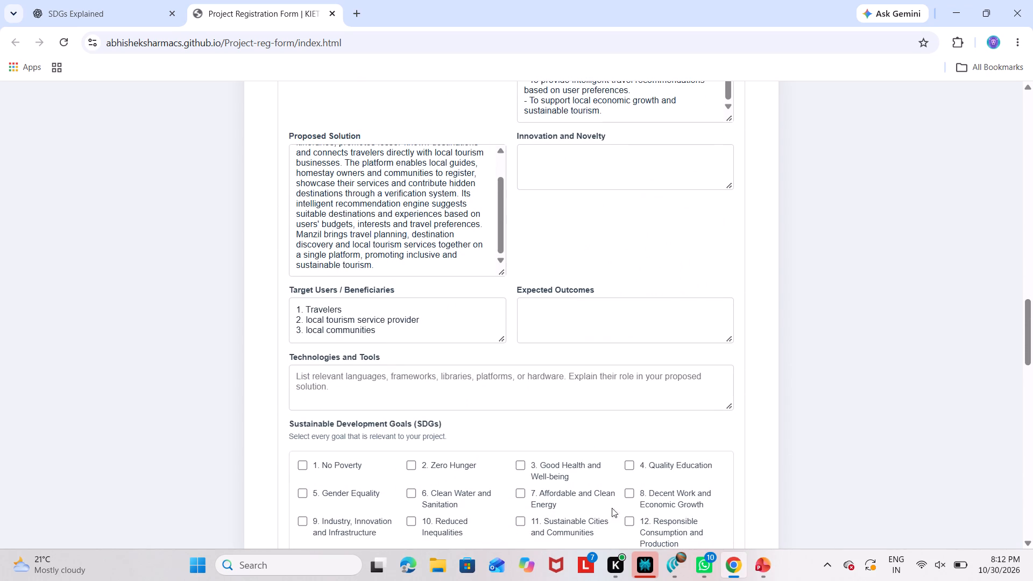
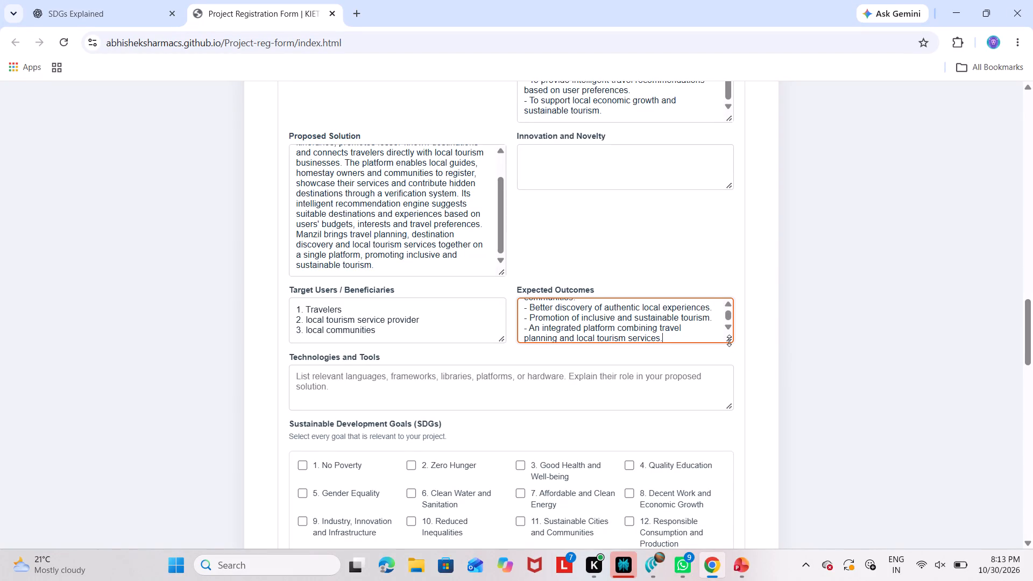
Enlarge the Expected Outcomes text box until its whole list of outcomes fits without scrolling.
drag(729, 341, 772, 494)
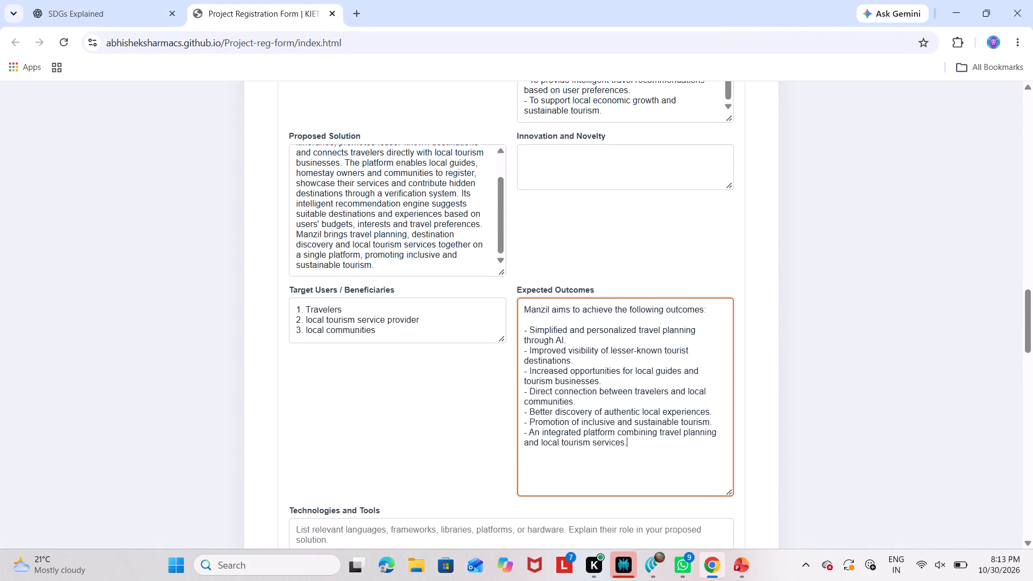
Select the introductory line "Manzil aims to achieve the following outcomes:" in Expected Outcomes.
drag(707, 308, 506, 295)
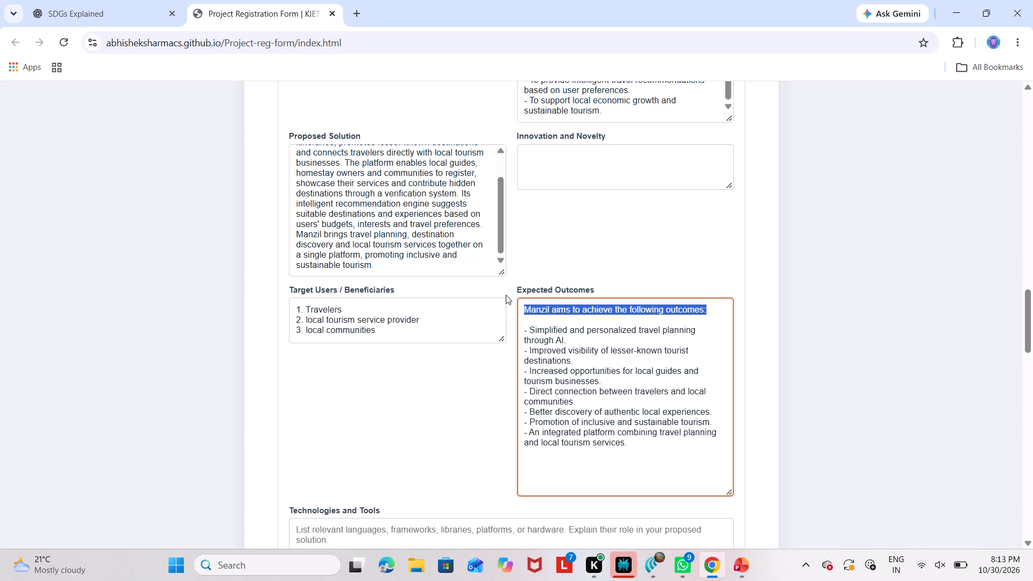
Delete the introductory line "Manzil aims to achieve the following outcomes:" from the Expected Outcomes field.
drag(506, 295, 606, 316)
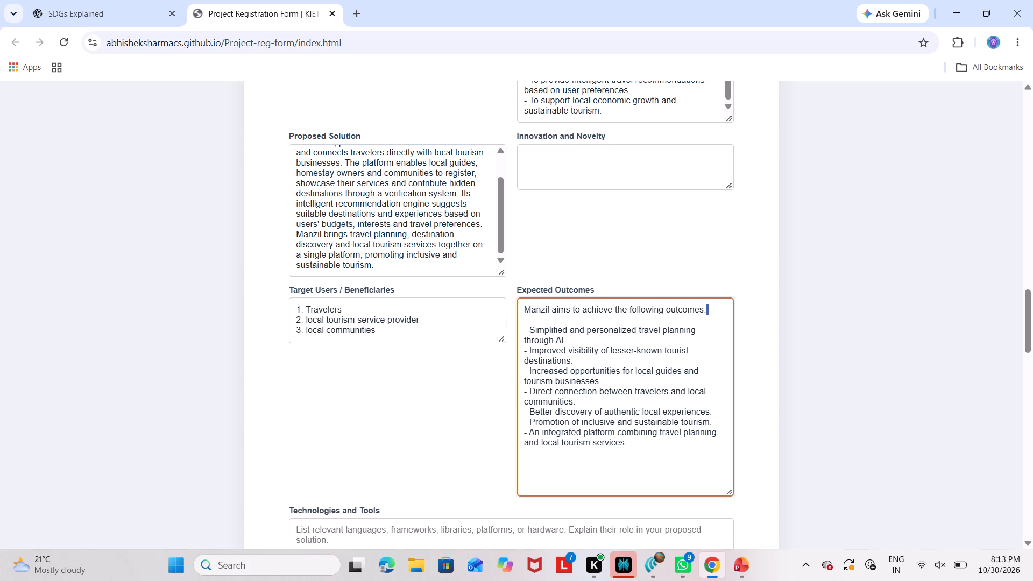
drag(606, 316, 523, 313)
key(BackSpace)
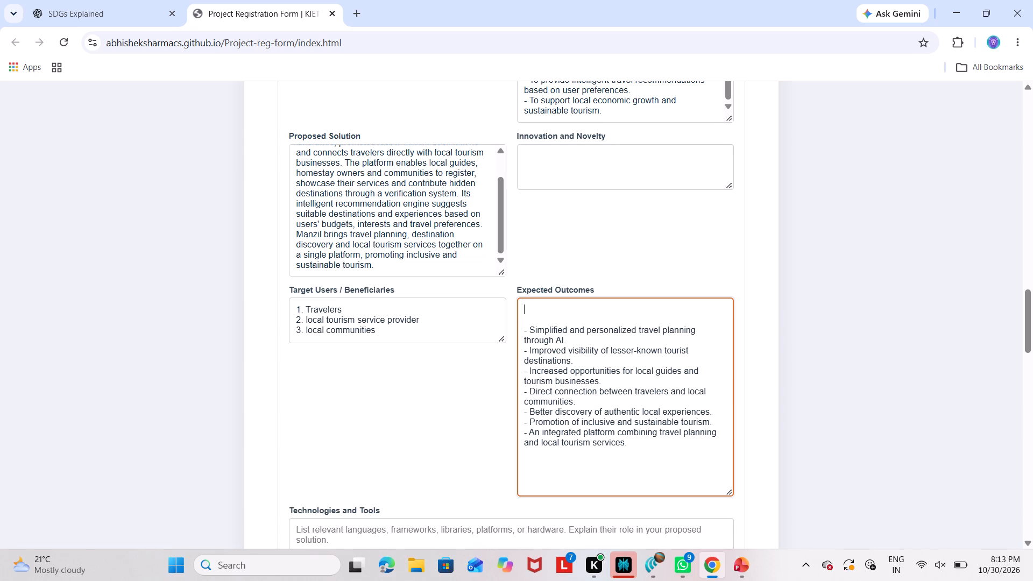
scroll(617, 460, down, 3)
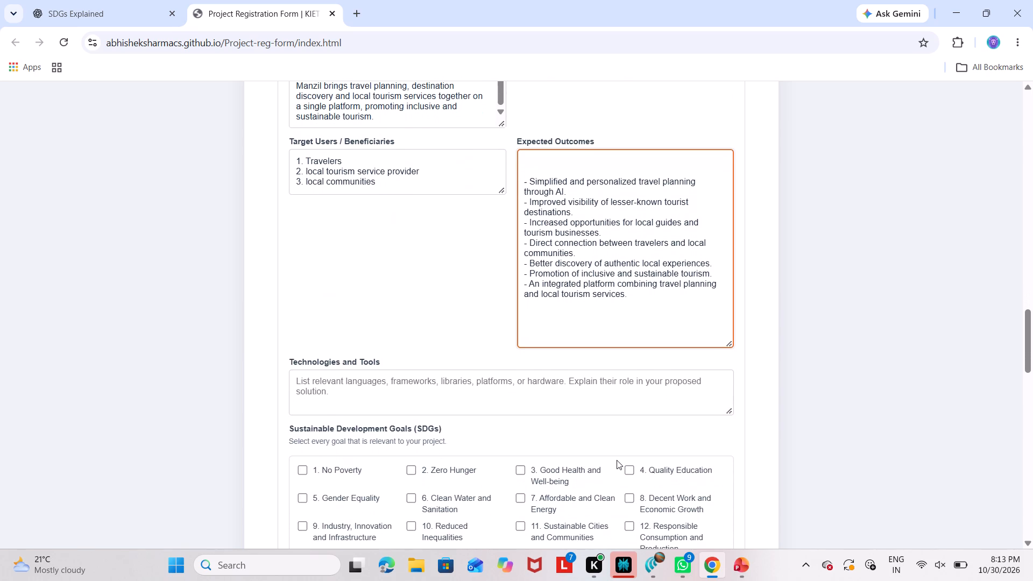
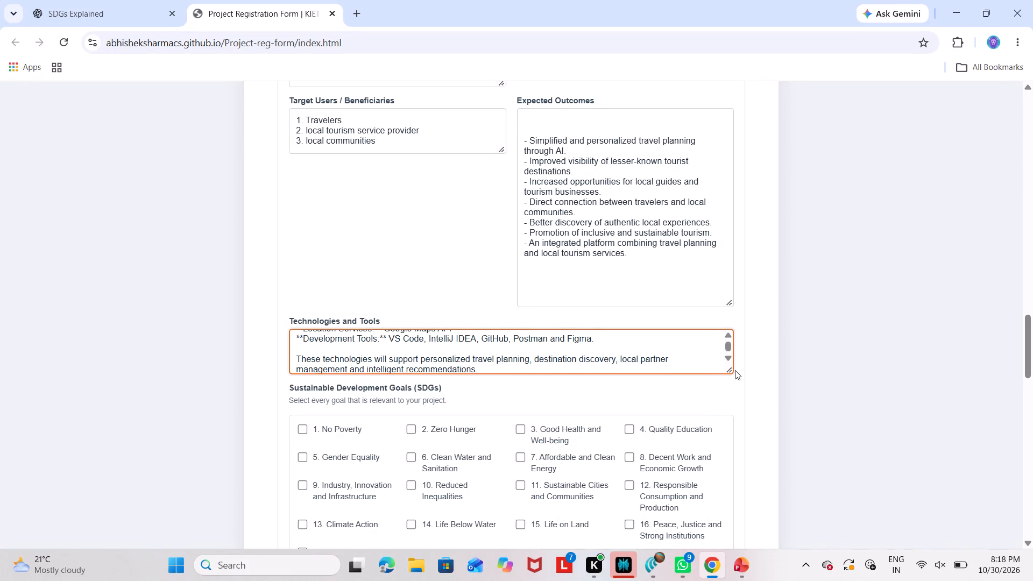
Enlarge the Technologies and Tools text box downward until its whole pasted text fits without scrolling.
drag(731, 370, 786, 501)
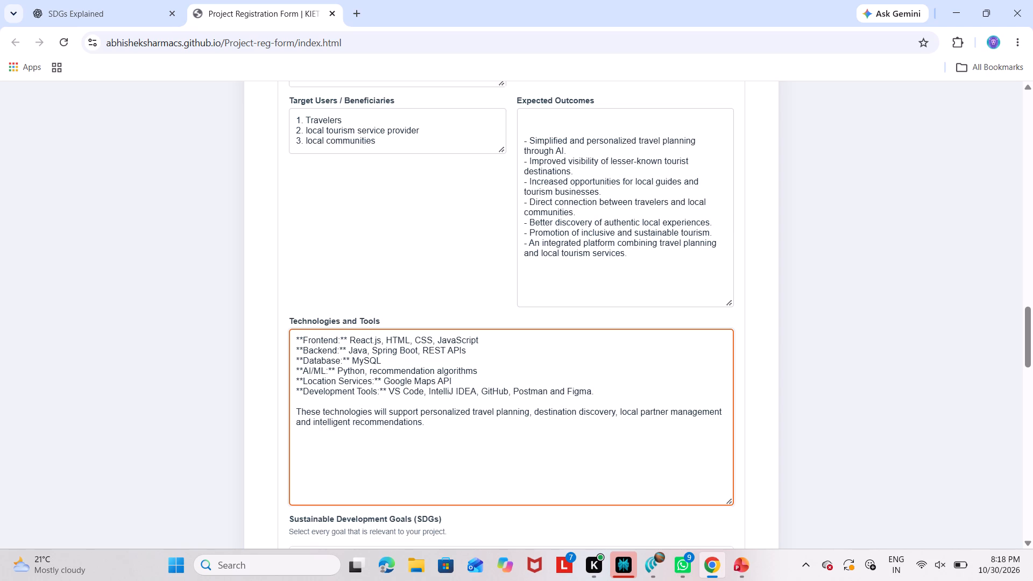
click(431, 401)
click(471, 436)
drag(731, 499, 714, 441)
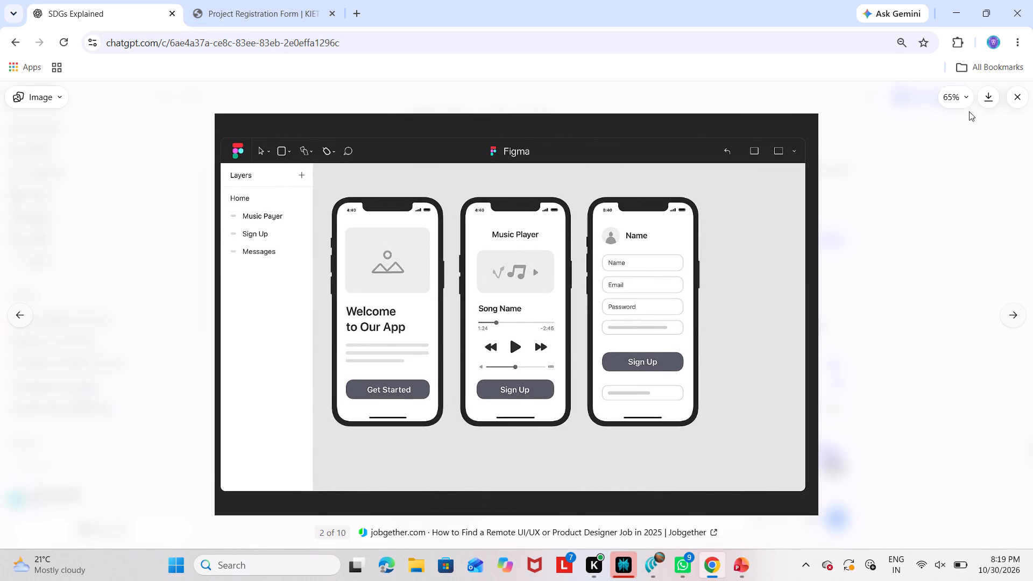
click(1020, 94)
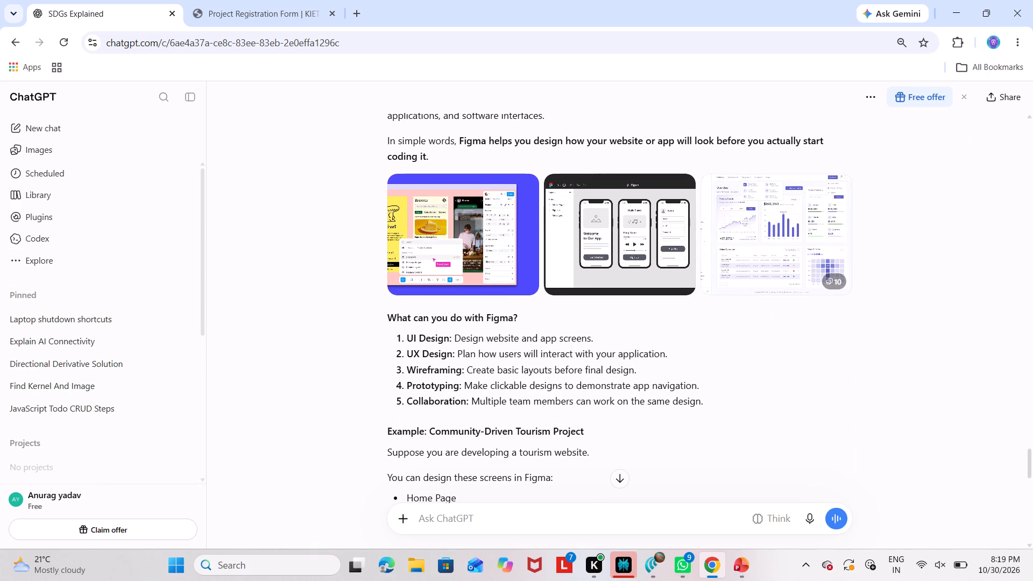
scroll(464, 462, down, 1)
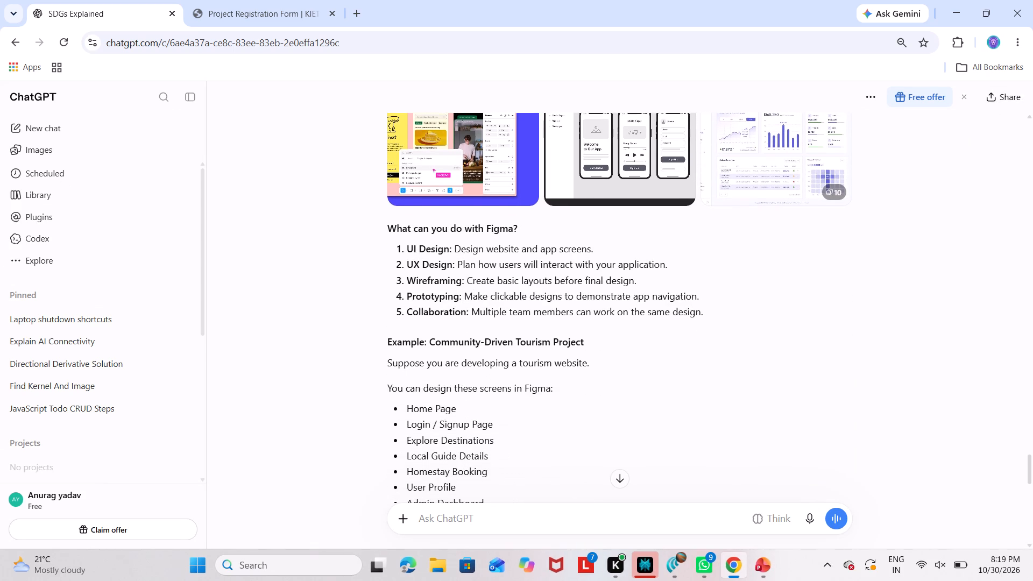
scroll(464, 462, down, 3)
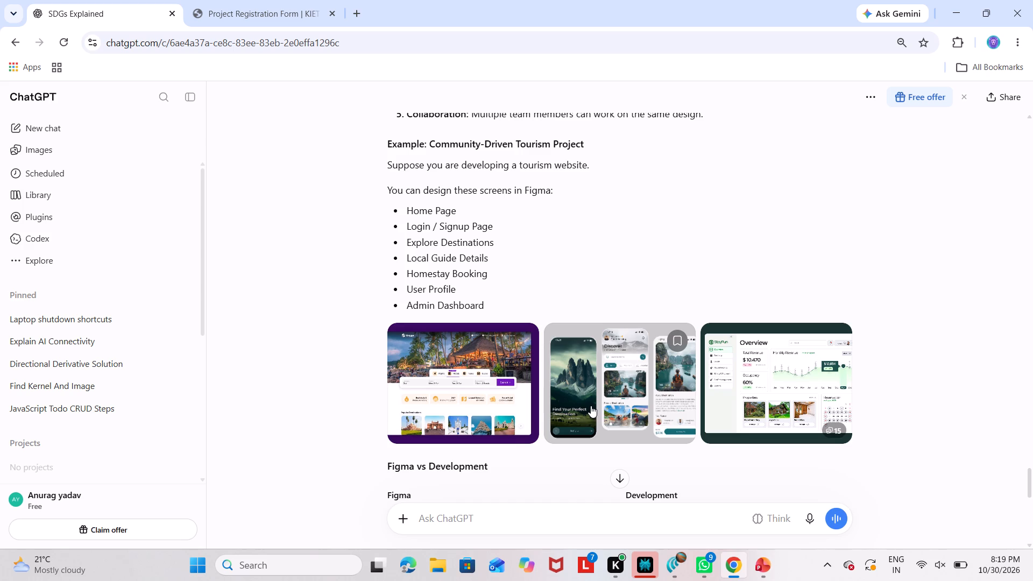
click(513, 412)
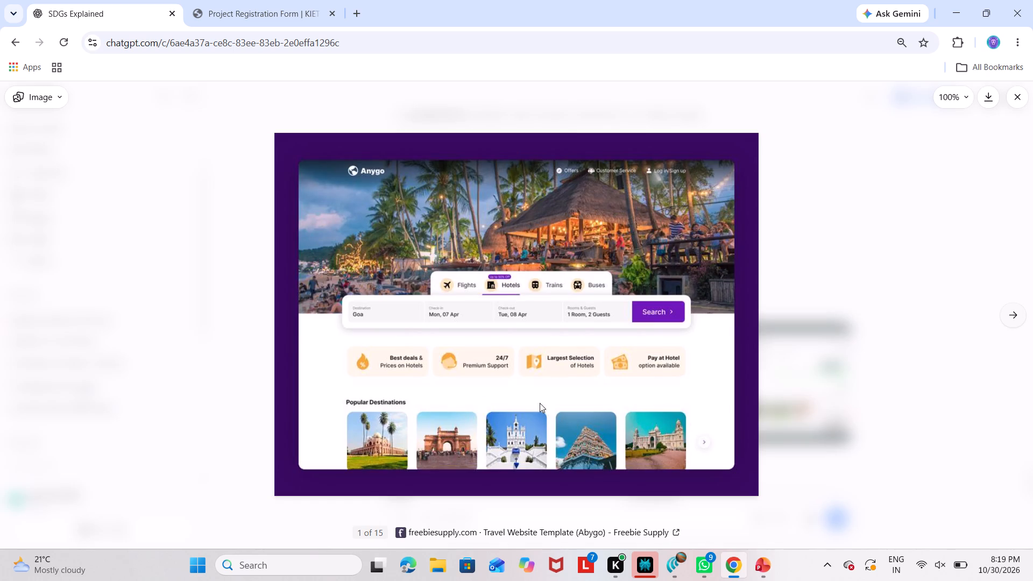
click(915, 410)
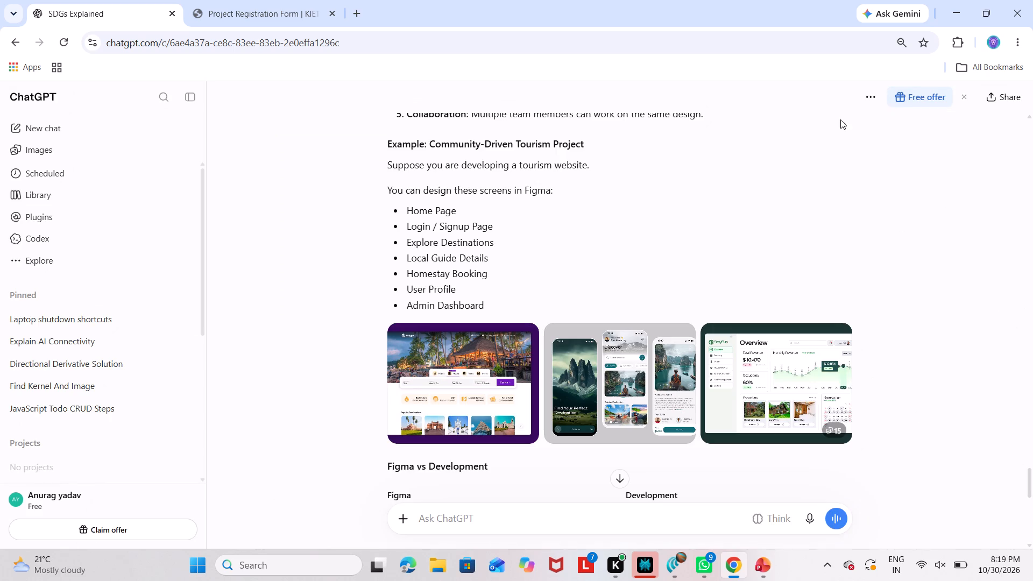
Return to the project registration form and bring up the Sustainable Development Goals checklist below Technologies and Tools.
click(261, 0)
scroll(402, 299, down, 1)
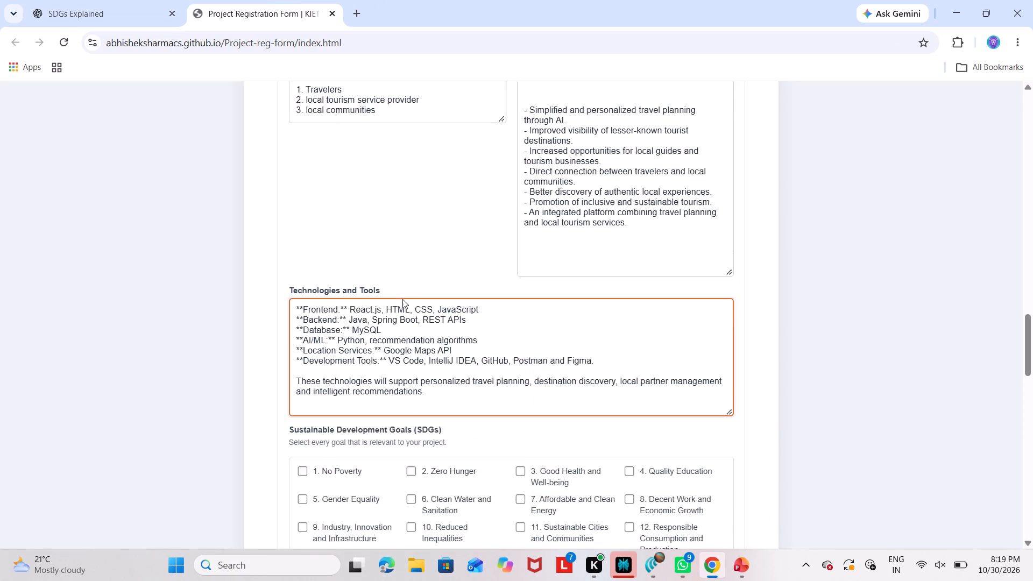
scroll(402, 299, down, 3)
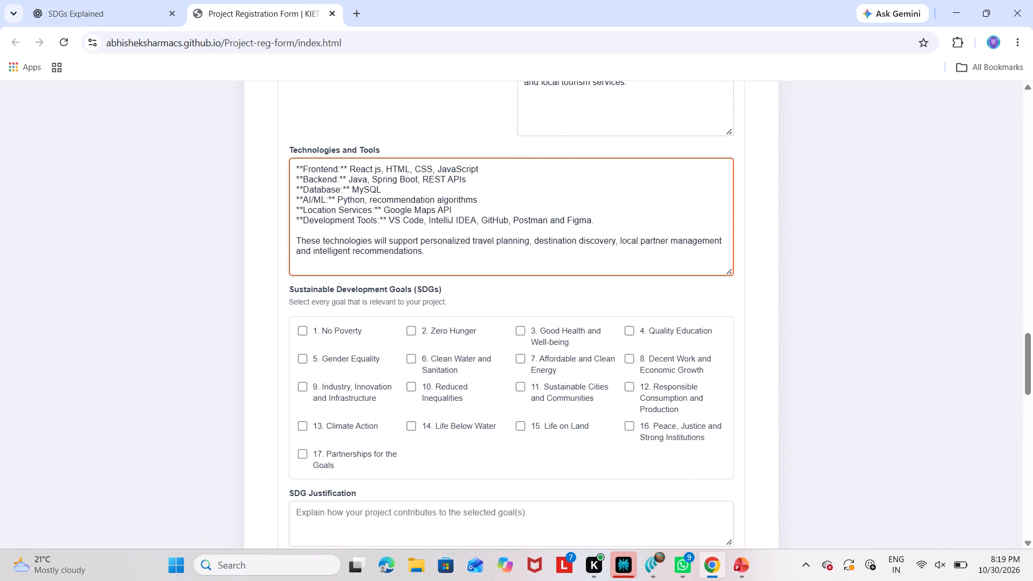
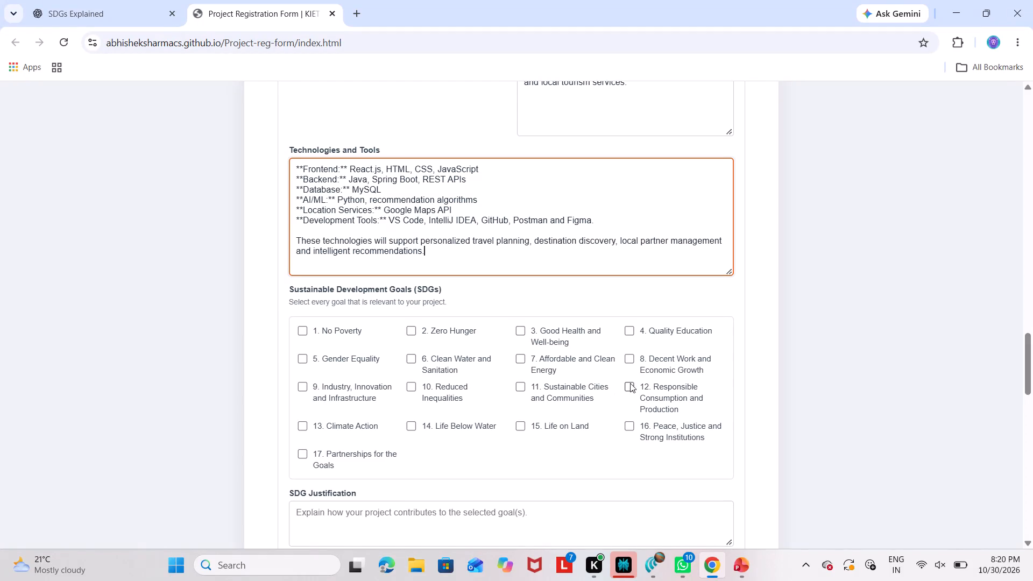
Select SDGs 8 Decent Work, 9 Industry and Innovation, 11 Sustainable Cities, 12 Responsible Consumption and 15 Life on Land as relevant goals.
click(624, 358)
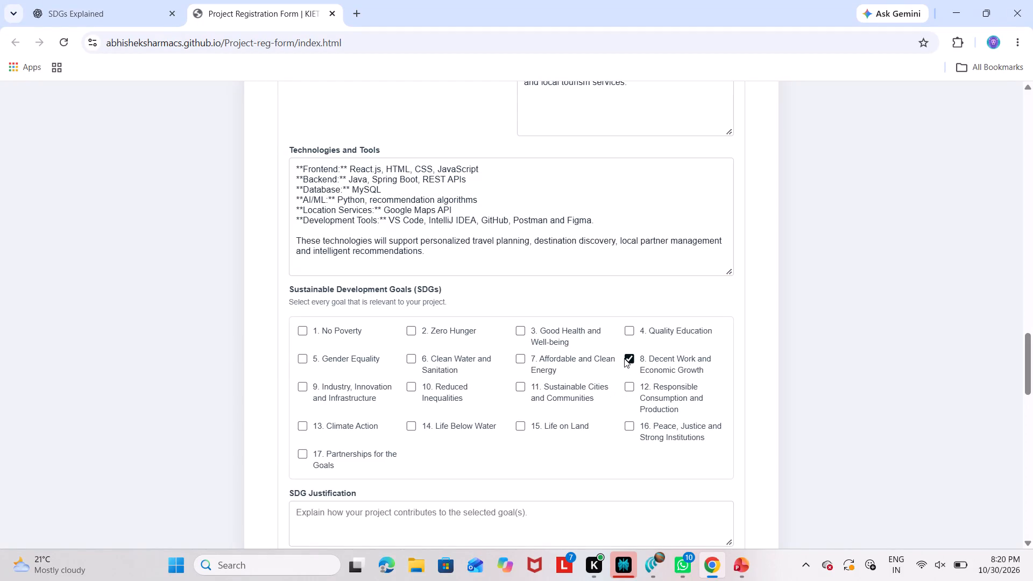
click(520, 389)
click(629, 386)
click(303, 390)
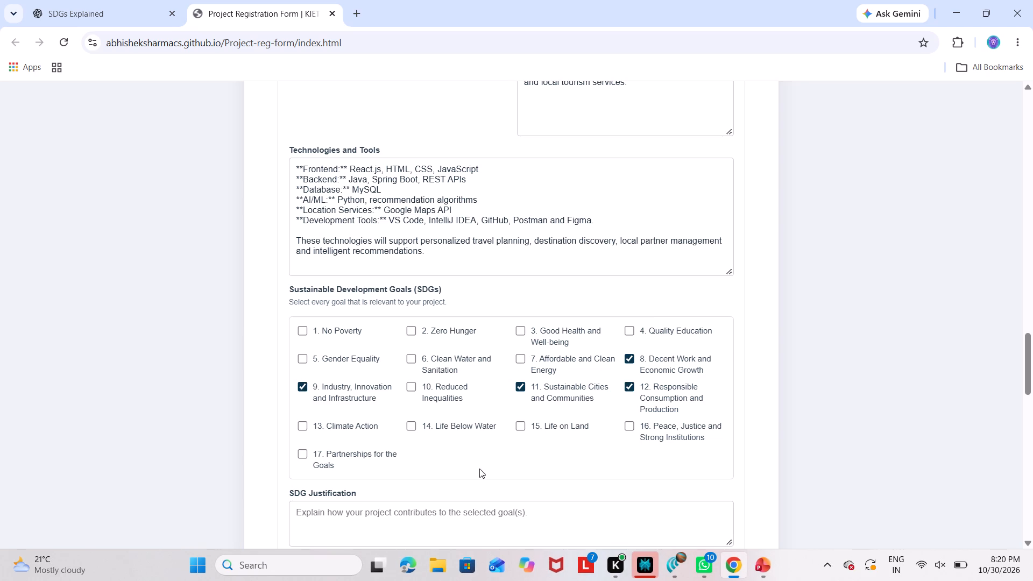
click(523, 422)
Begin the SDG Justification entry below the goals checklist by opening its empty text box for editing.
scroll(523, 422, down, 3)
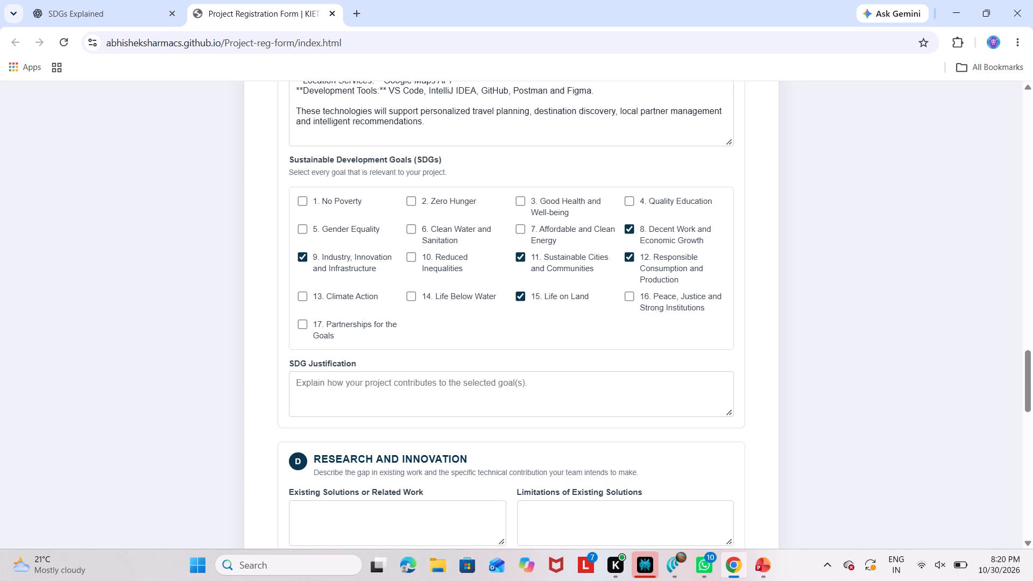
click(507, 387)
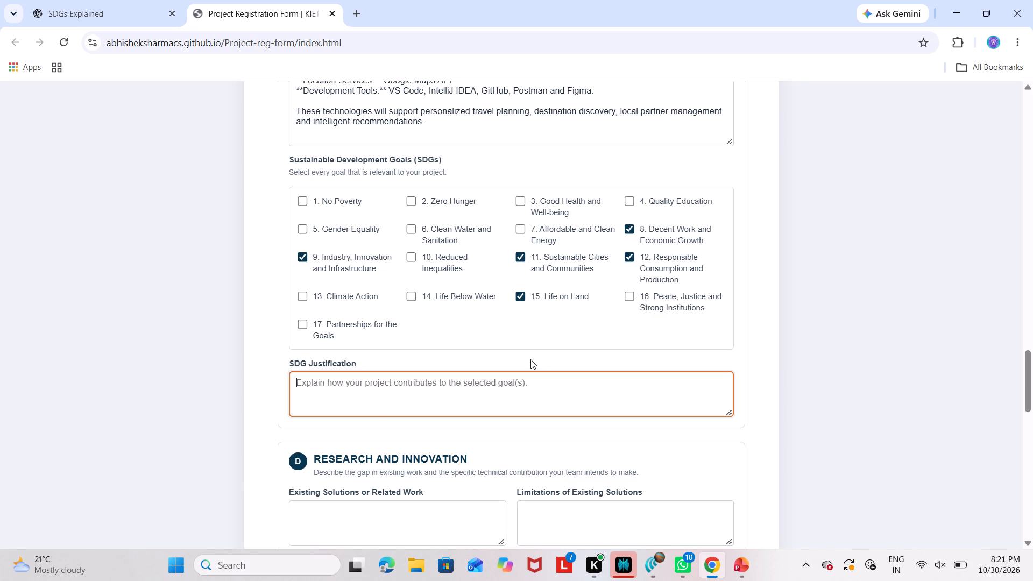
scroll(530, 359, down, 1)
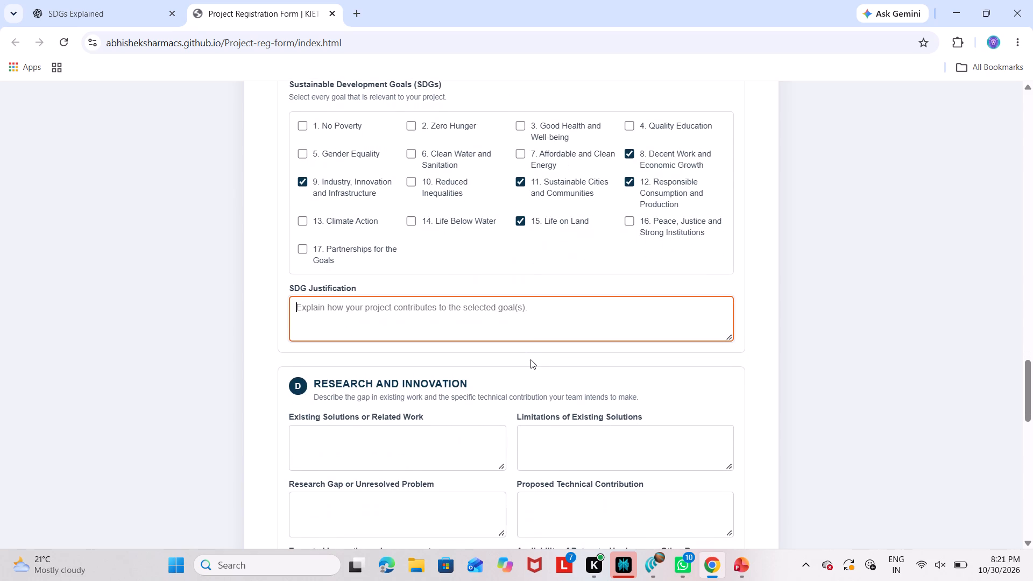
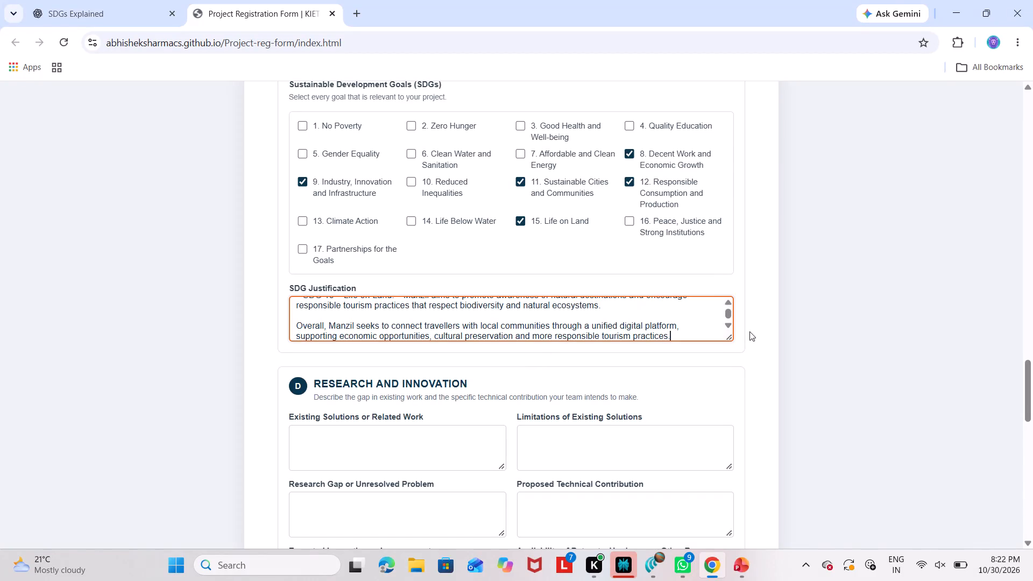
Enlarge the SDG Justification text box and delete the "### SDG Justification" heading line from the start of its text.
drag(729, 341, 789, 580)
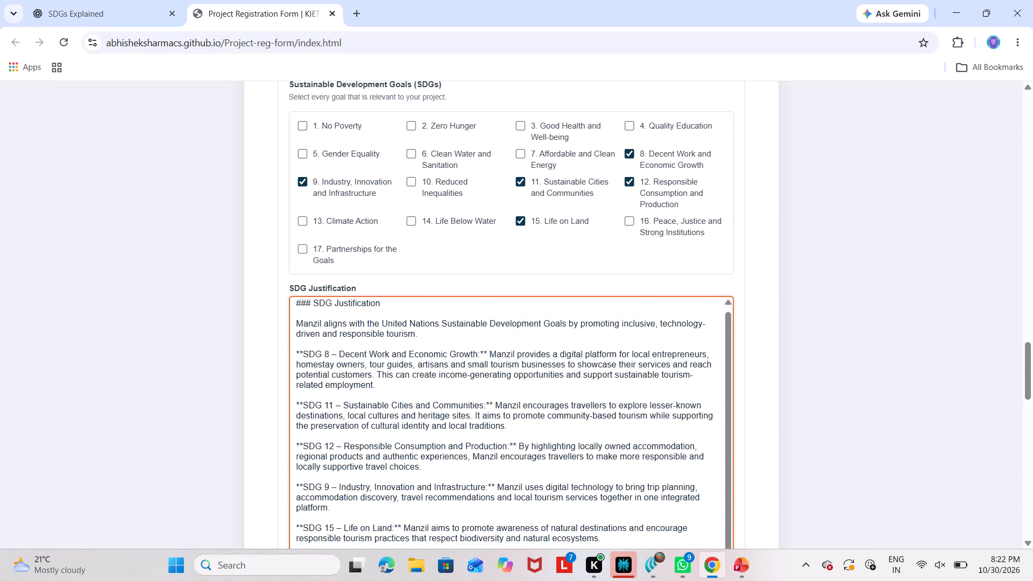
drag(789, 580, 787, 580)
drag(401, 301, 341, 288)
drag(341, 288, 293, 287)
key(BackSpace)
key(BackSpace)
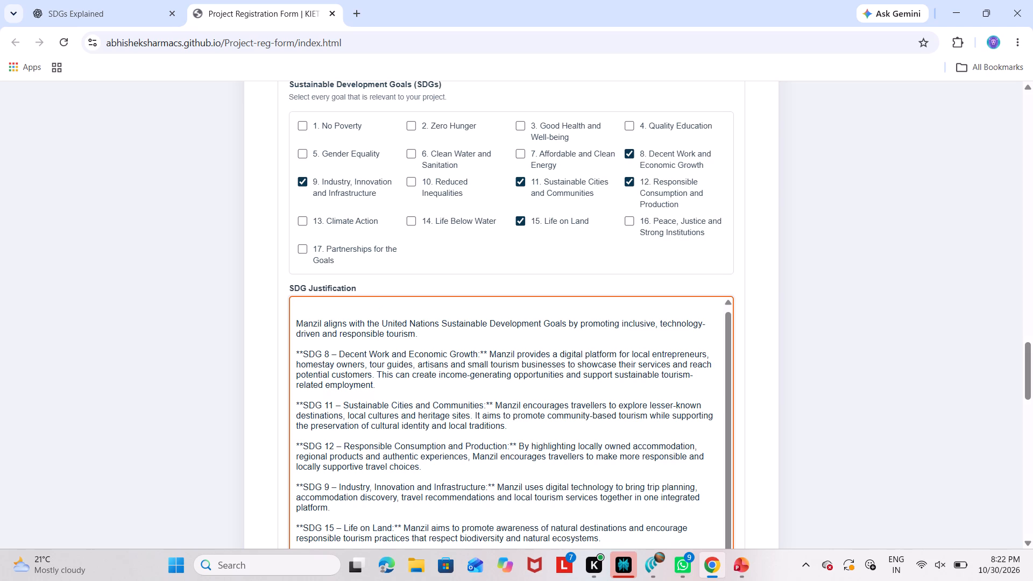
Delete the closing "Overall, Manzil seeks to connect travellers…" paragraph from the end of the SDG Justification text.
scroll(350, 367, down, 4)
click(357, 476)
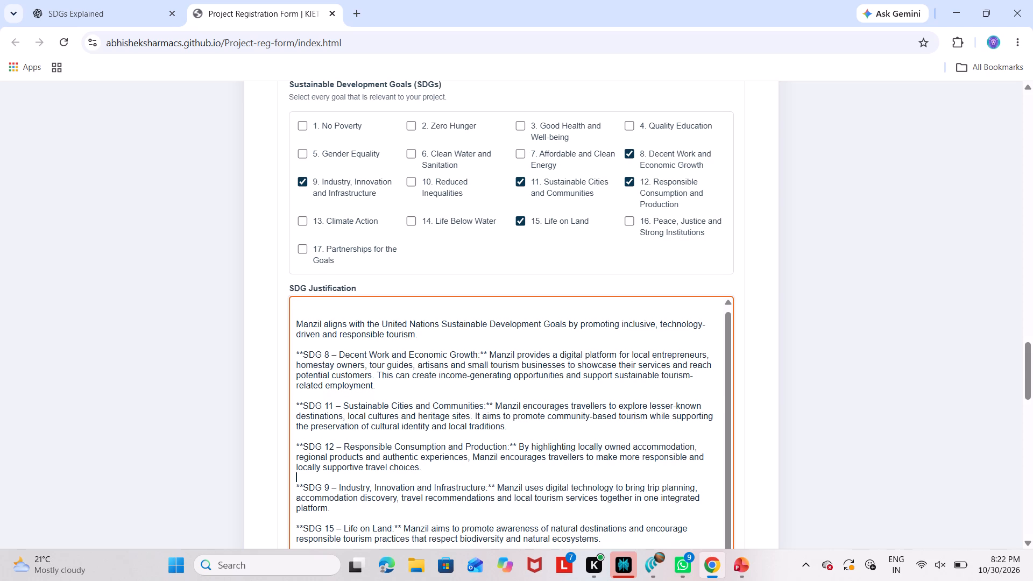
scroll(357, 476, down, 3)
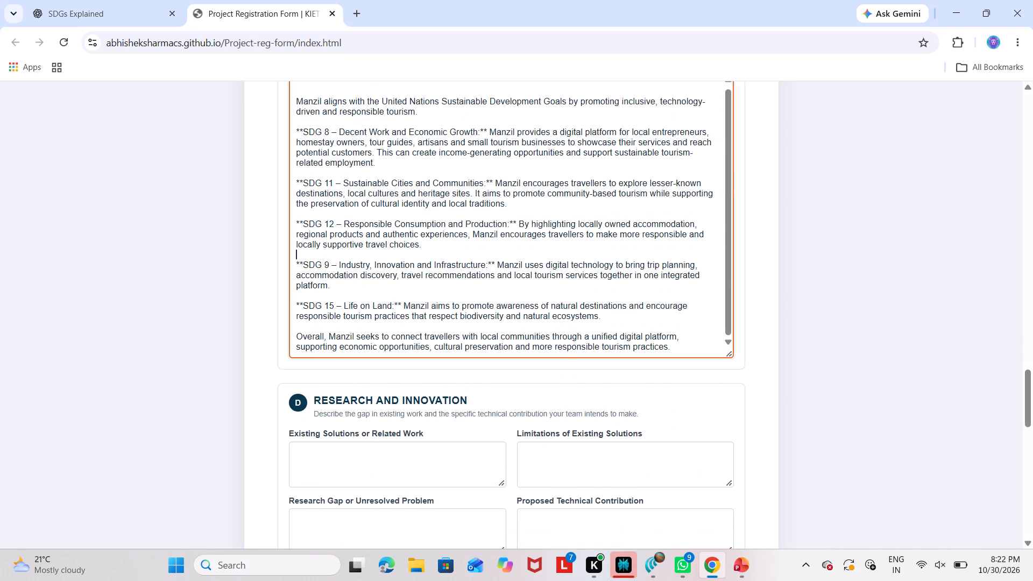
drag(667, 349, 292, 346)
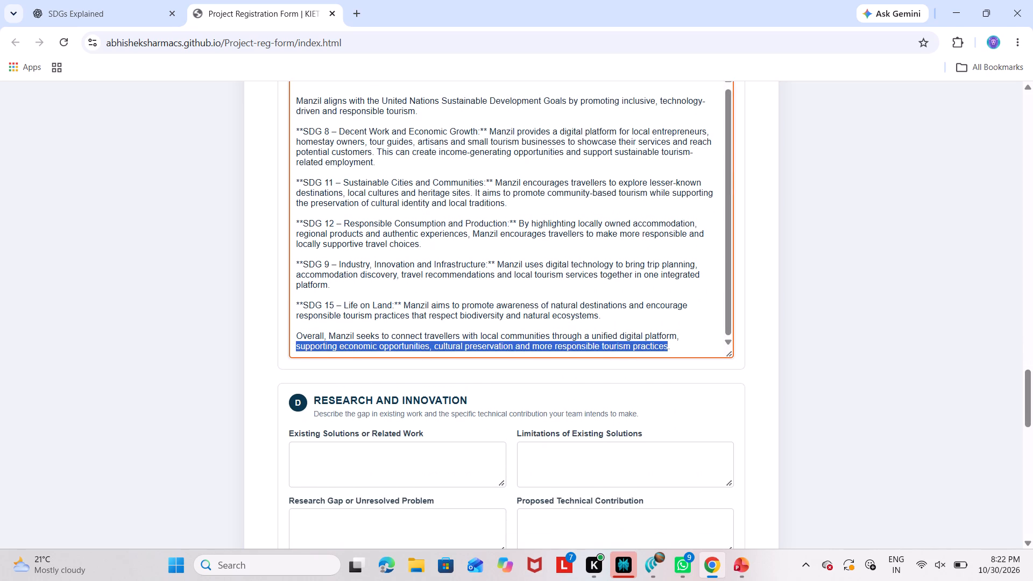
drag(292, 346, 291, 340)
key(BackSpace)
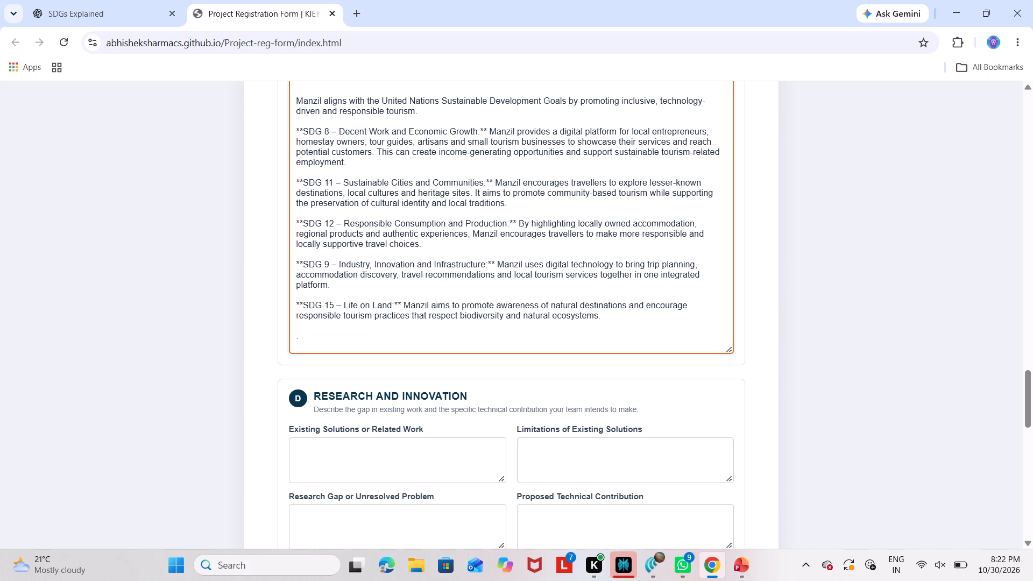
Capture a full-screen screenshot of the form with the empty Research and Innovation fields and Potential Project Outcomes in view.
scroll(291, 340, down, 2)
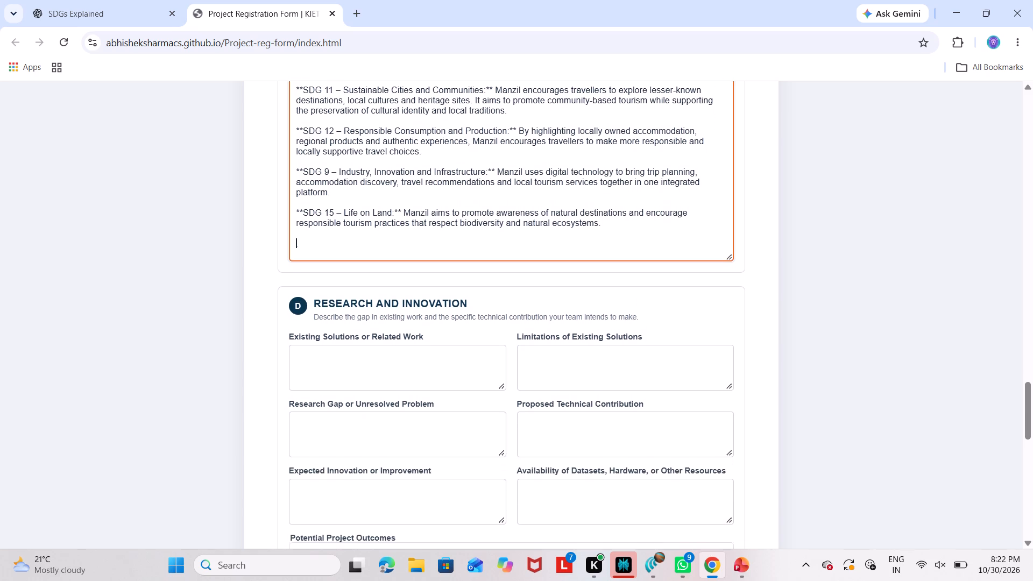
scroll(291, 340, down, 1)
click(397, 242)
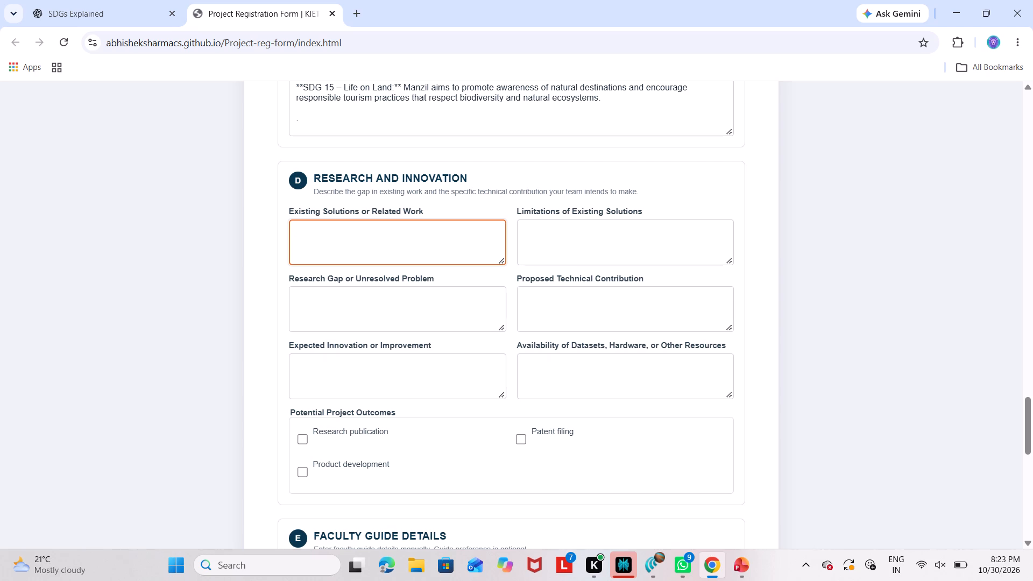
scroll(397, 242, down, 1)
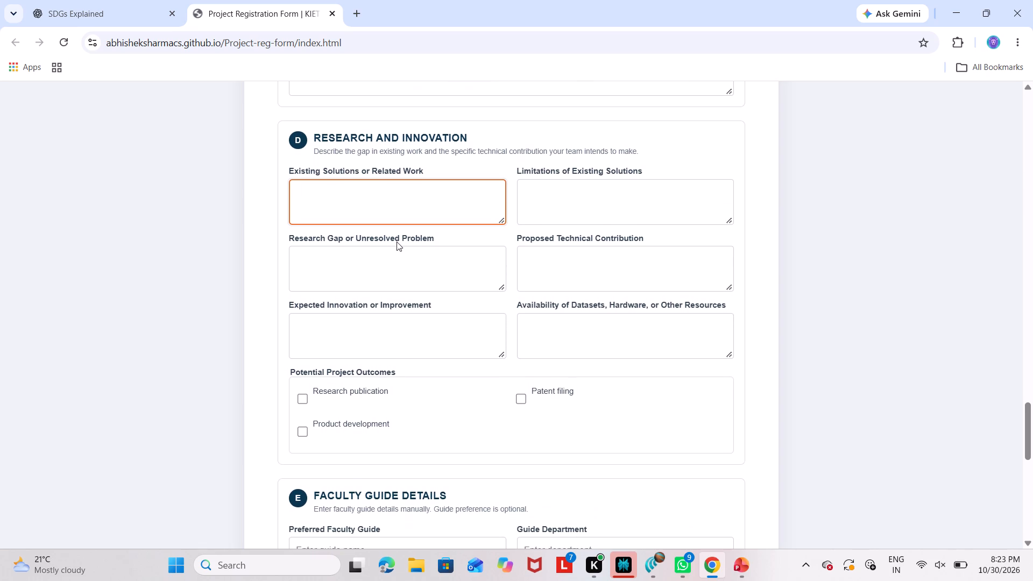
key(shift+super+s)
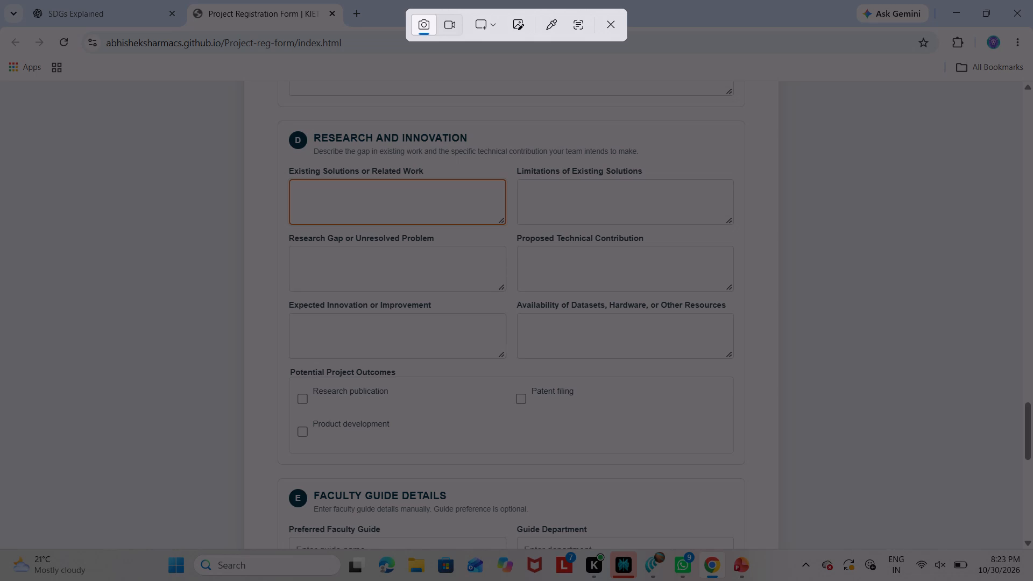
click(482, 29)
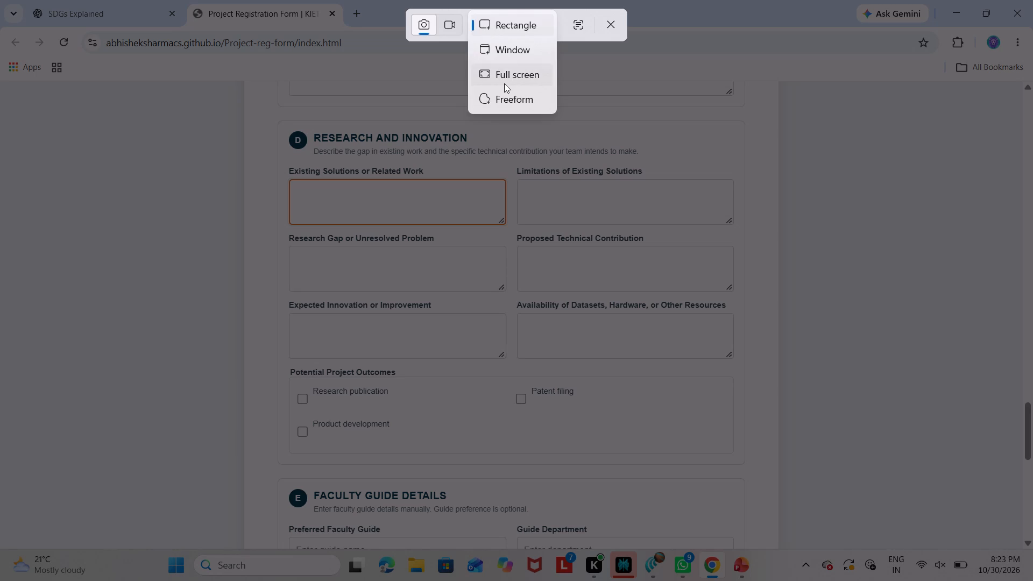
click(504, 83)
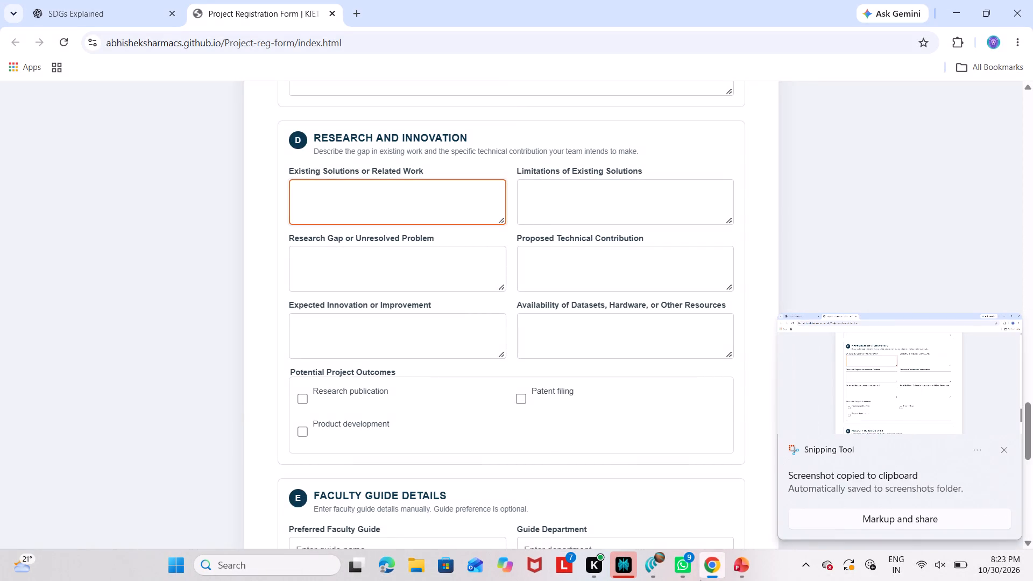
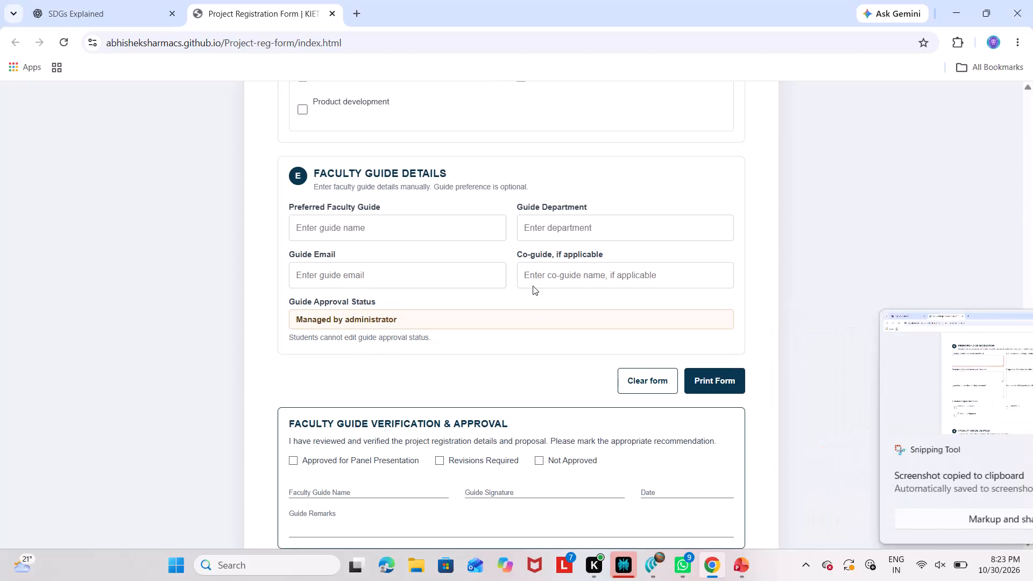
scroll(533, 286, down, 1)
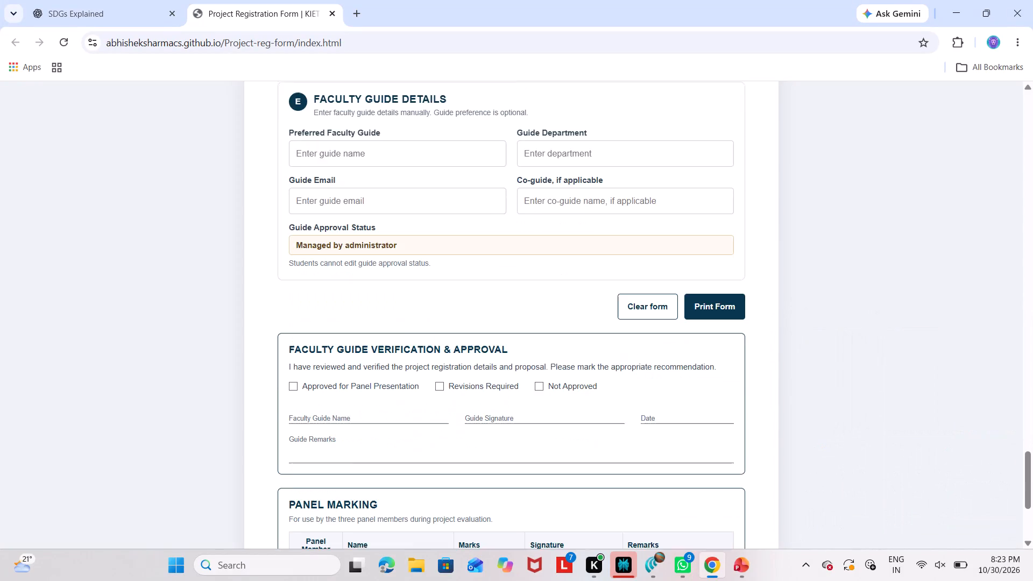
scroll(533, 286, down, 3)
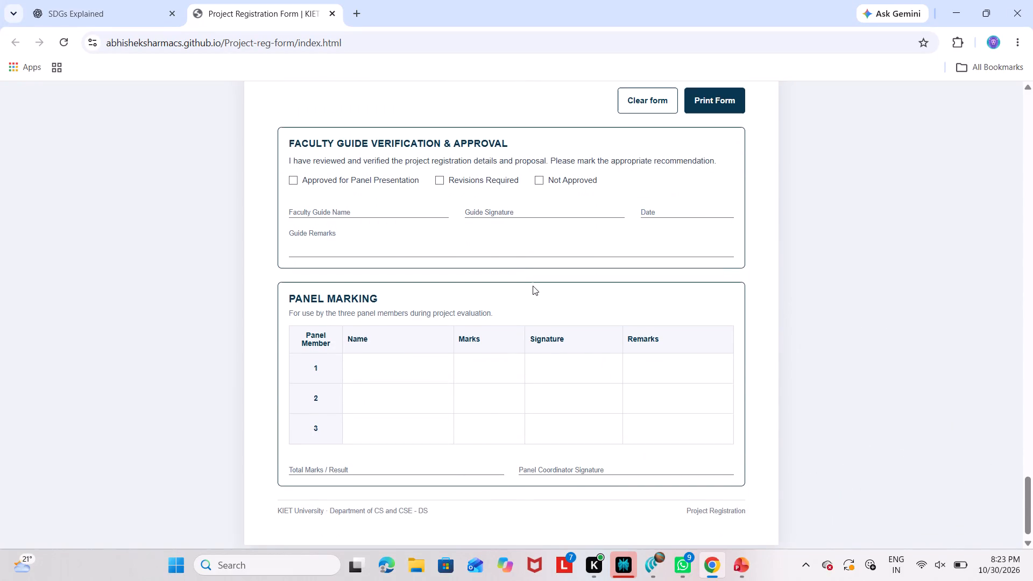
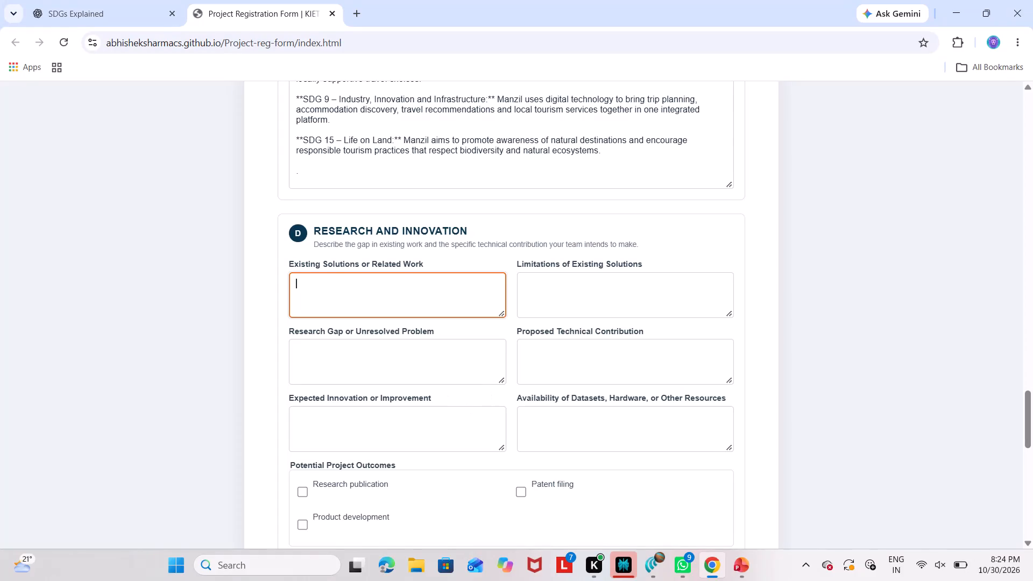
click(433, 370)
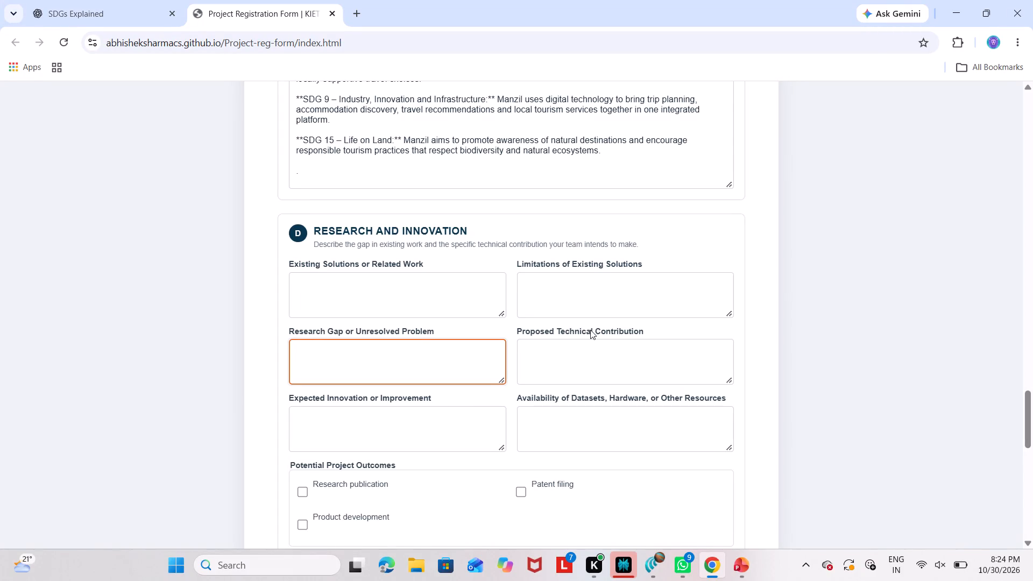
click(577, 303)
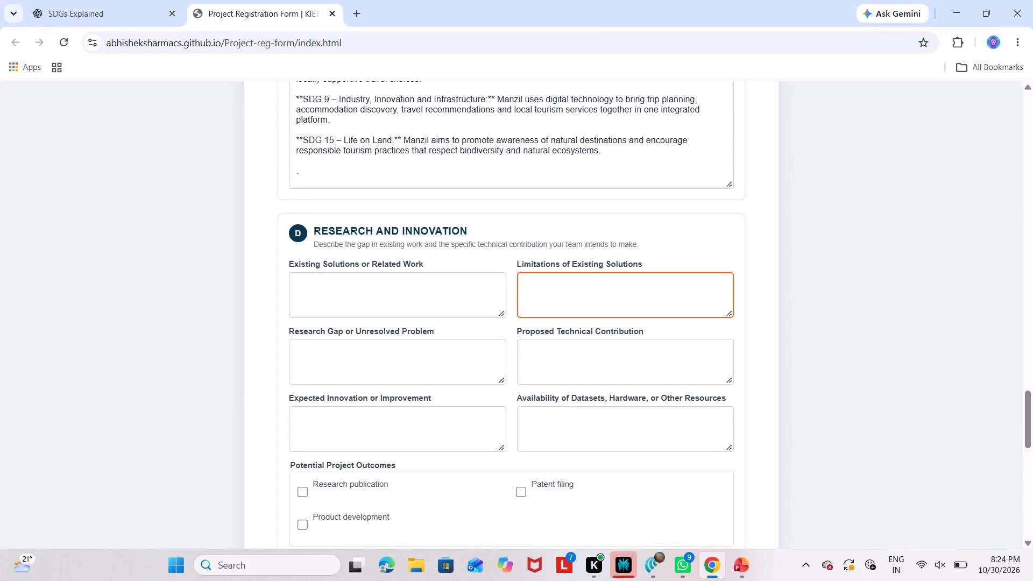
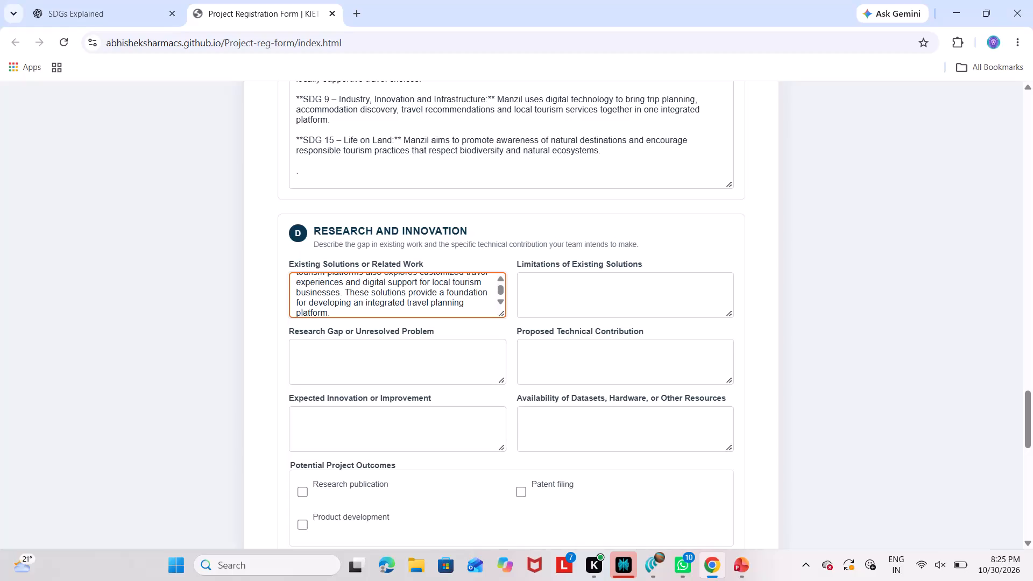
Begin the Limitations of Existing Solutions entry and switch to the Manzil_SIH2026_Presentation in PowerPoint for reference.
scroll(441, 309, up, 1)
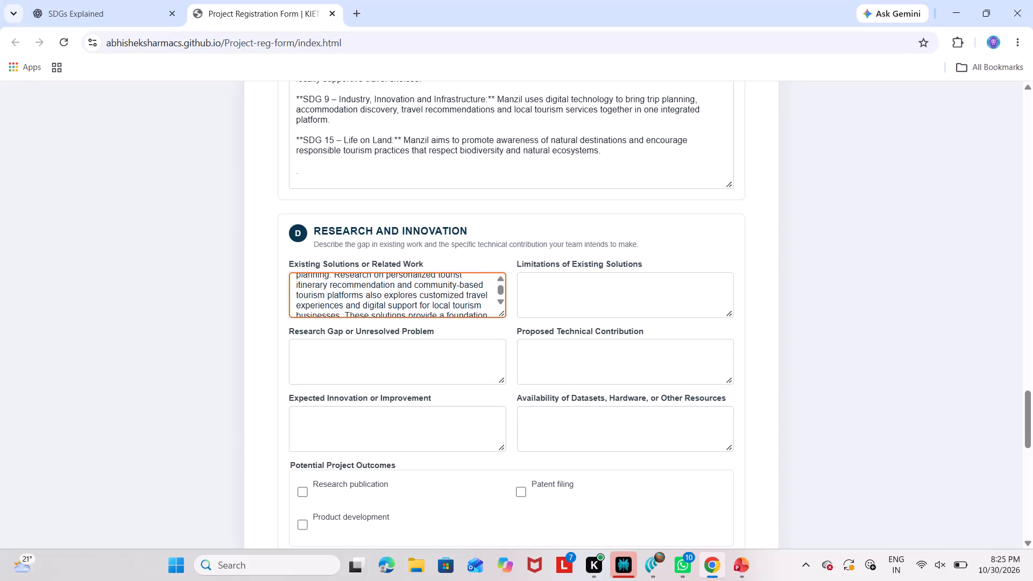
click(631, 296)
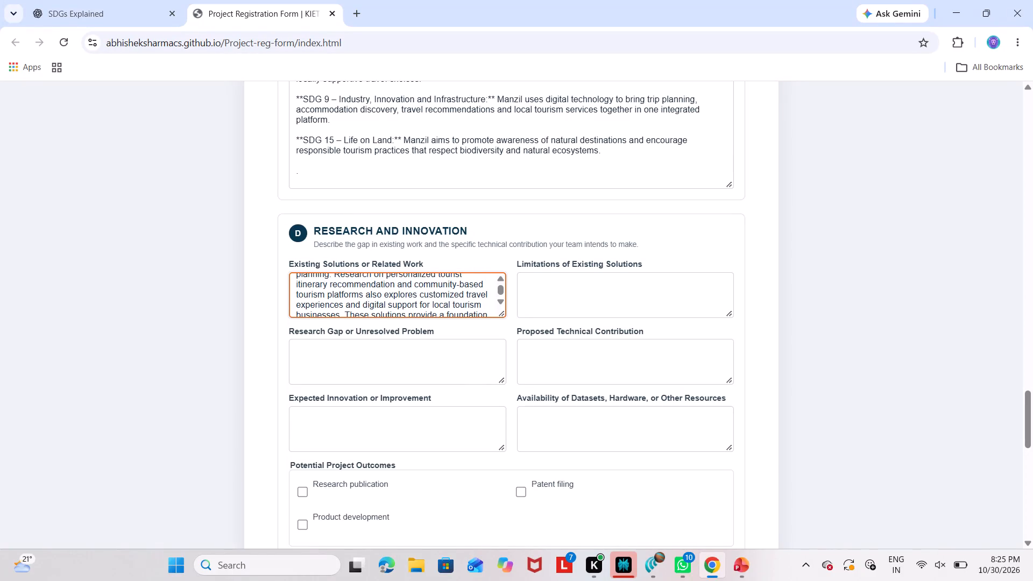
click(740, 579)
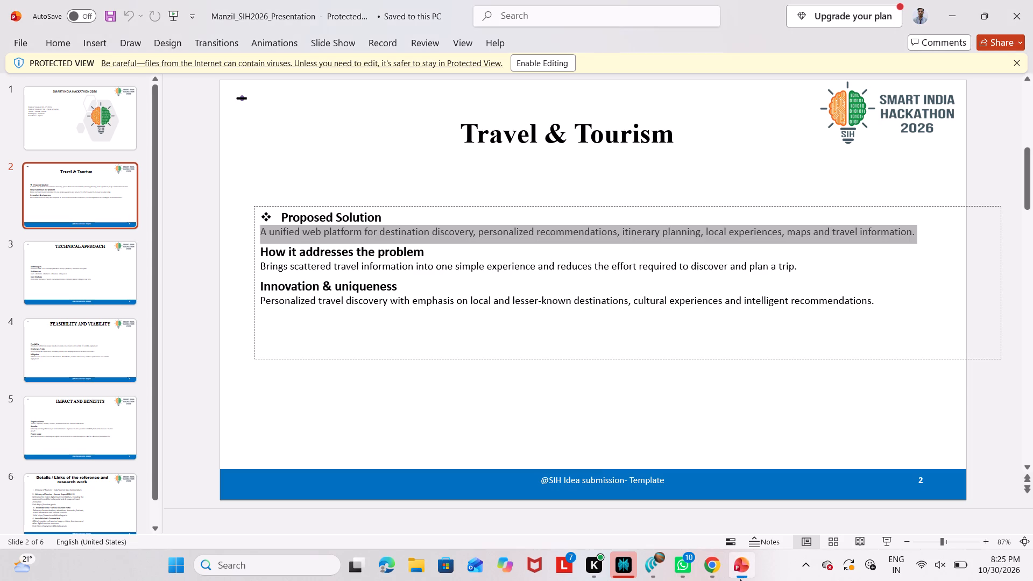
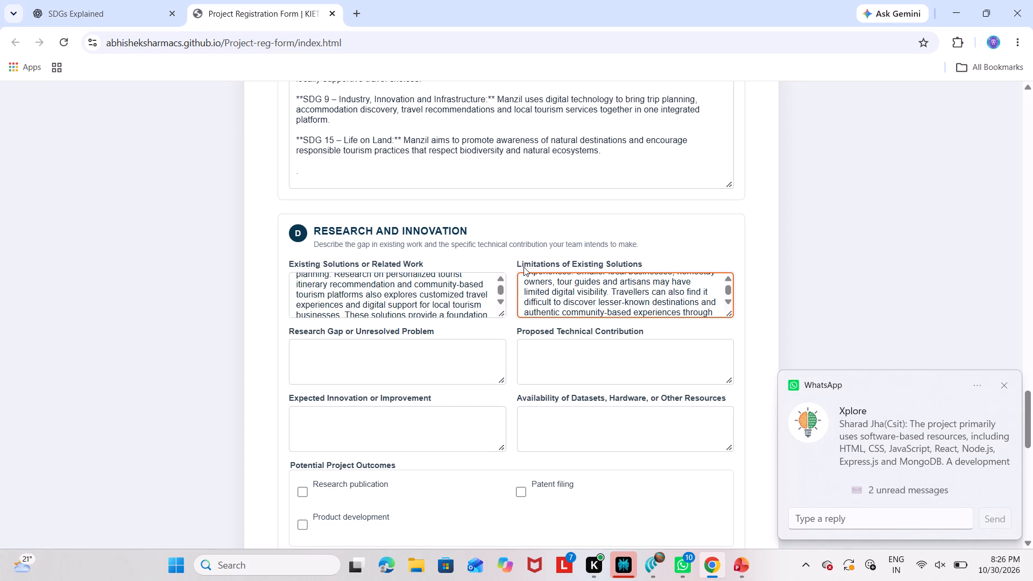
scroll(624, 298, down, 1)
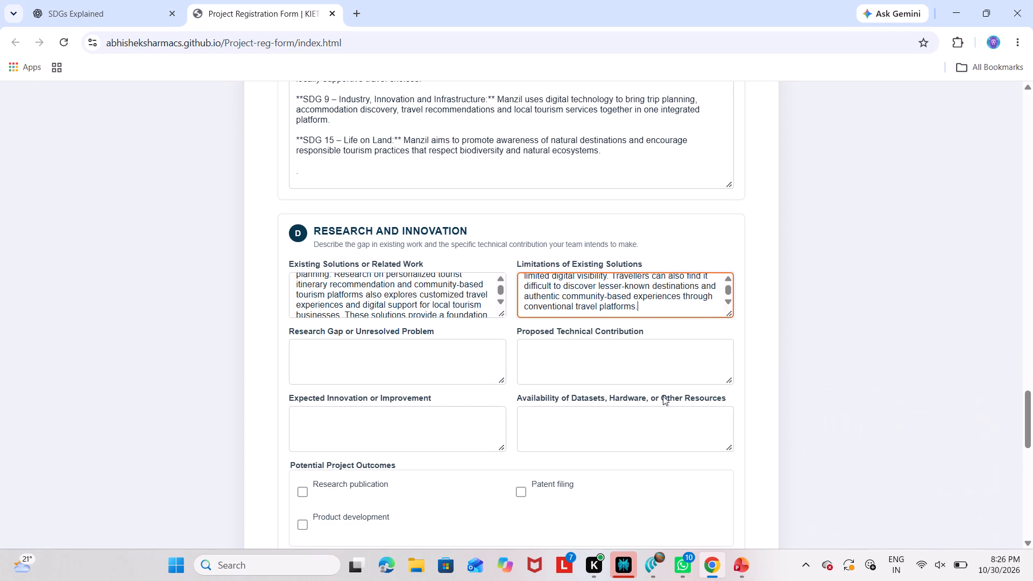
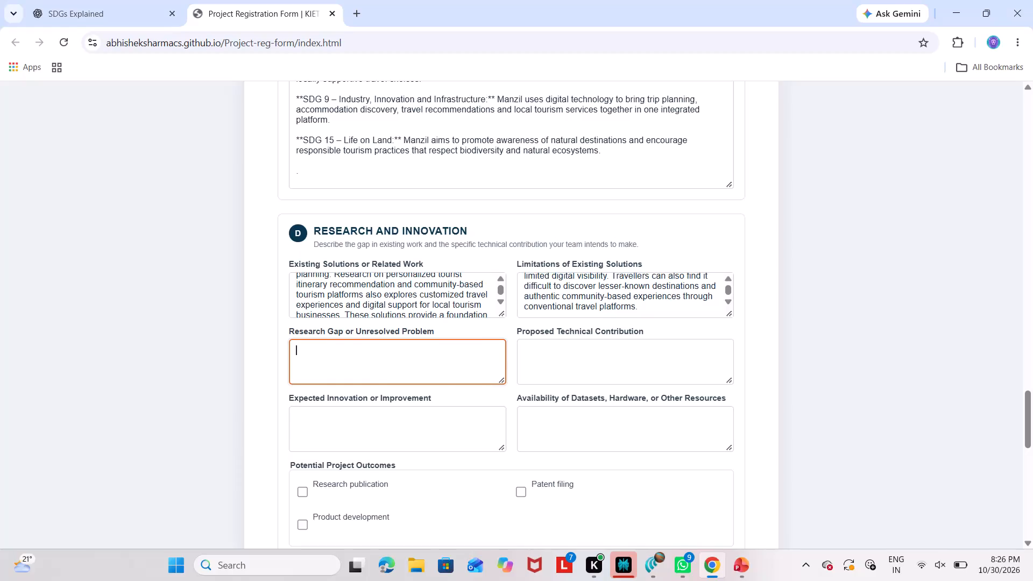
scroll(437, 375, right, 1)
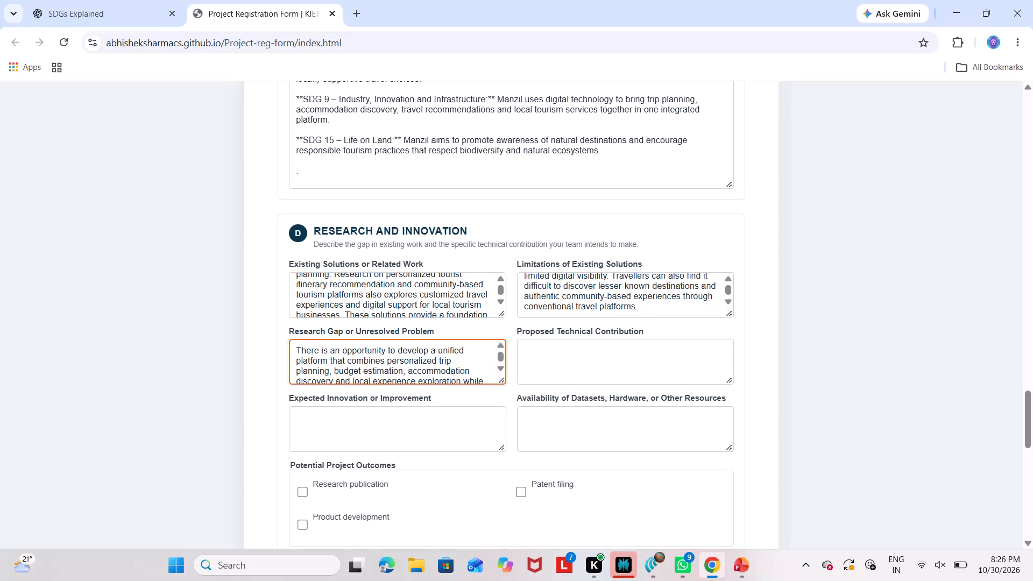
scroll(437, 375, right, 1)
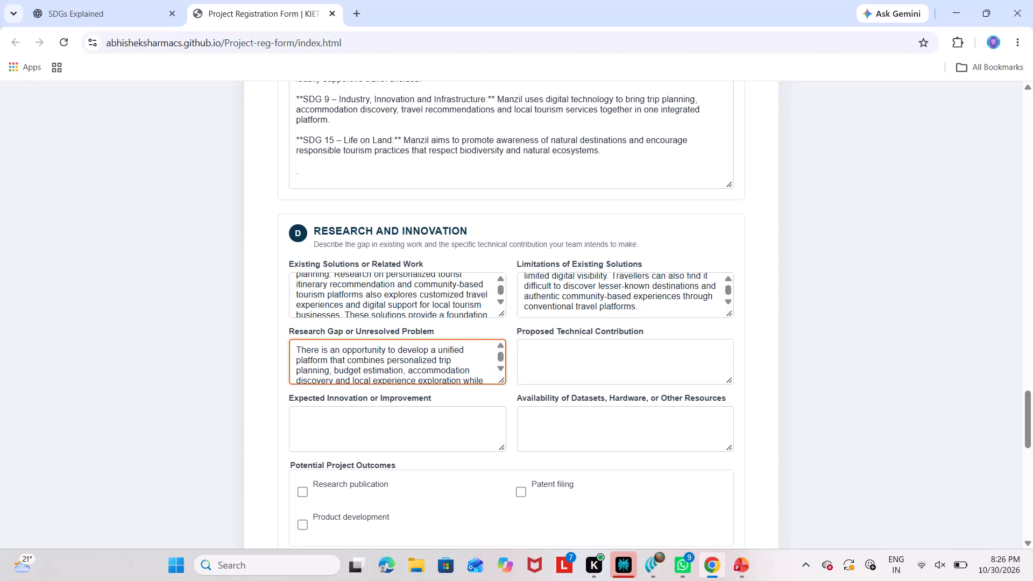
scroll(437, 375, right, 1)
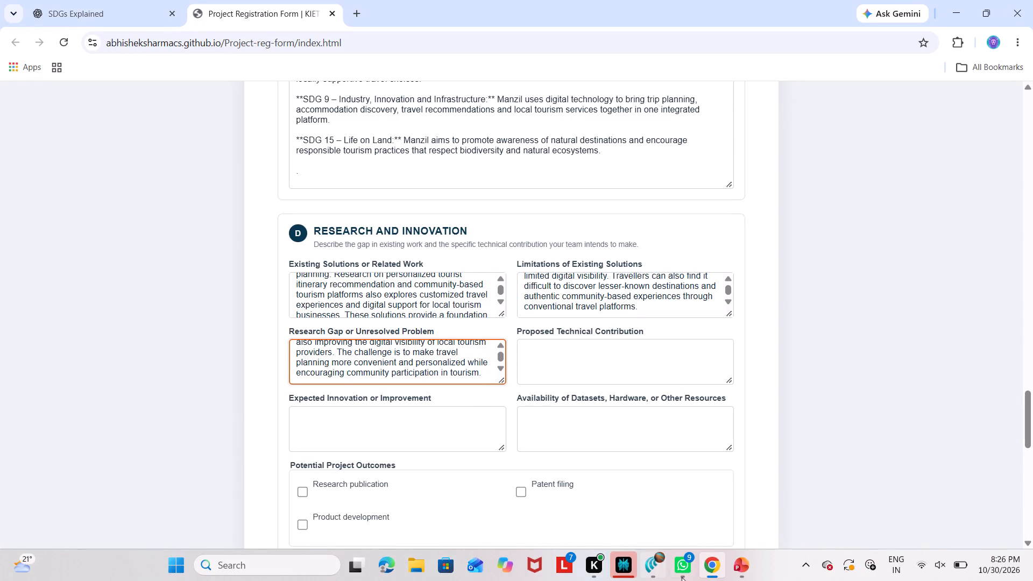
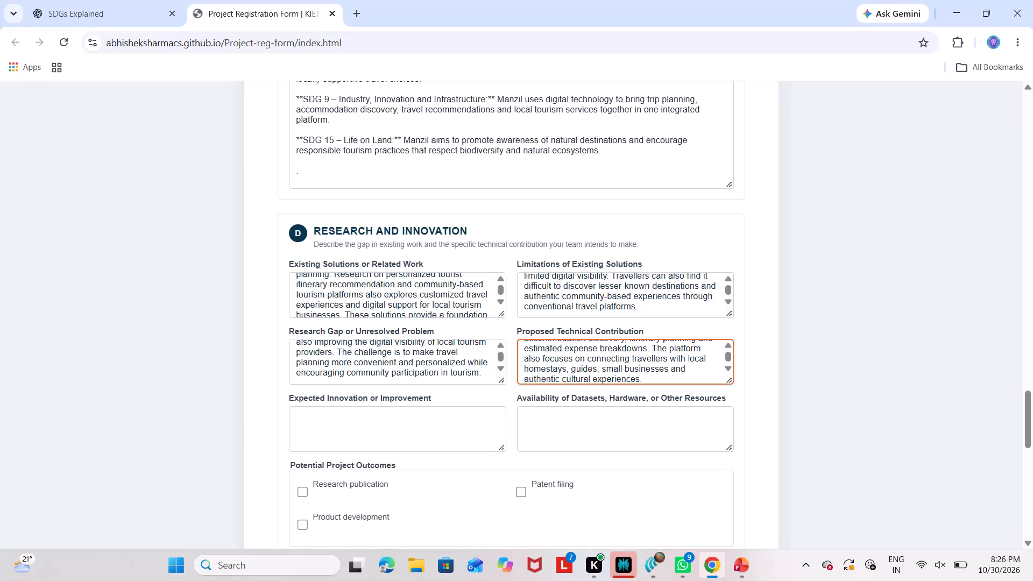
Start filling in the empty Expected Innovation or Improvement field in the Research and Innovation section.
scroll(607, 379, up, 1)
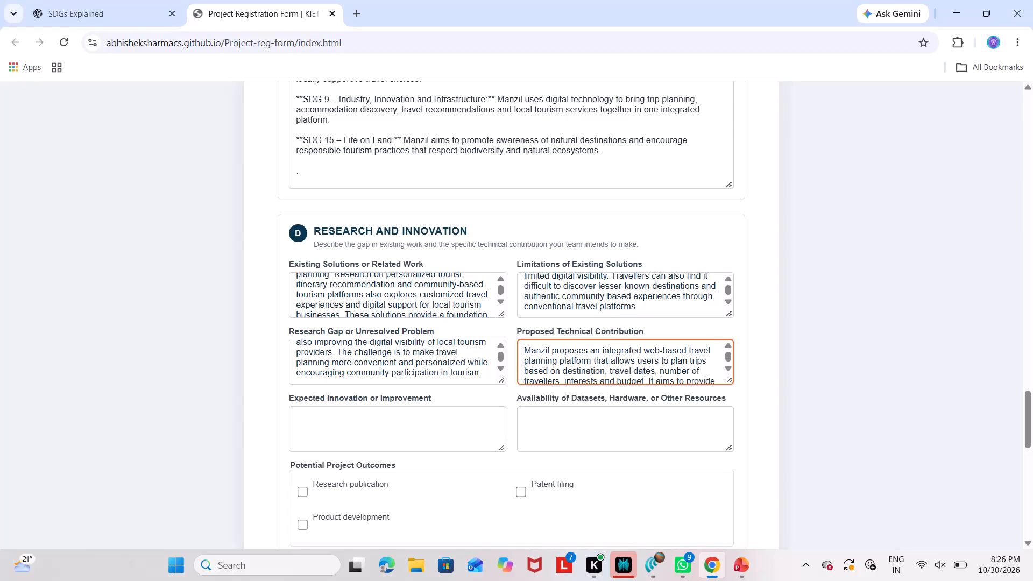
scroll(607, 379, up, 1)
click(465, 411)
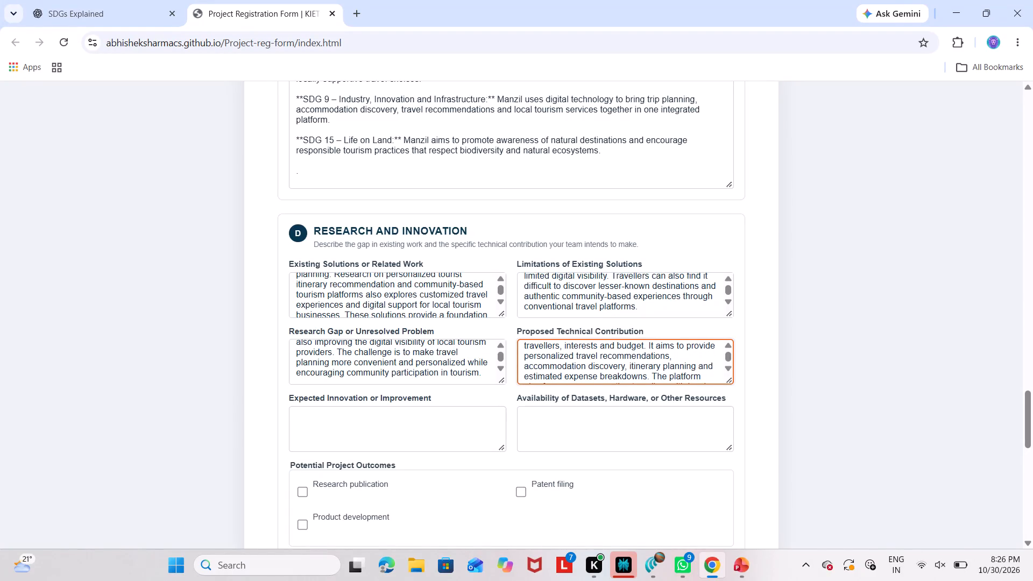
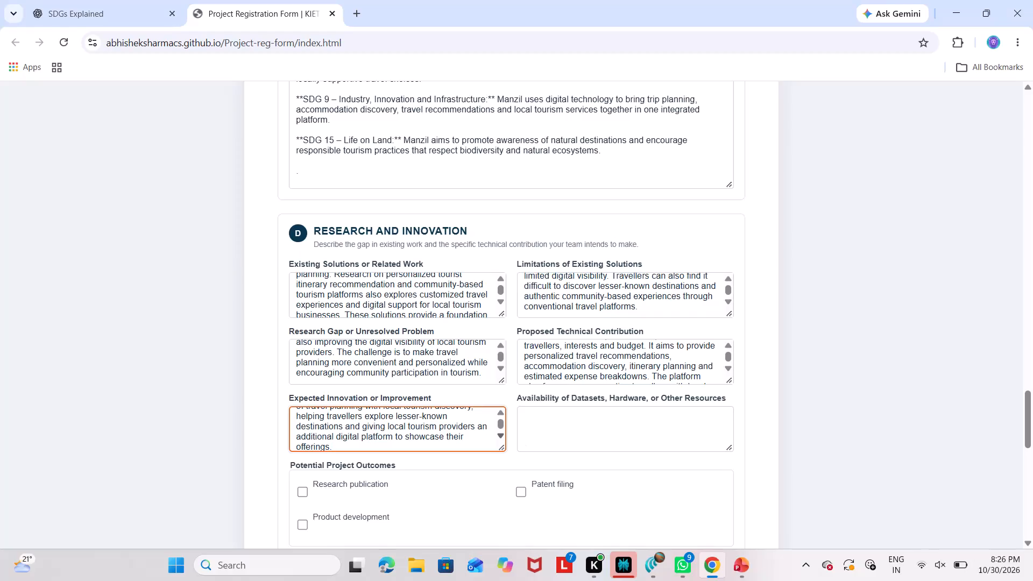
Start filling in the empty Availability of Datasets, Hardware, or Other Resources field in the Research and Innovation section.
click(577, 423)
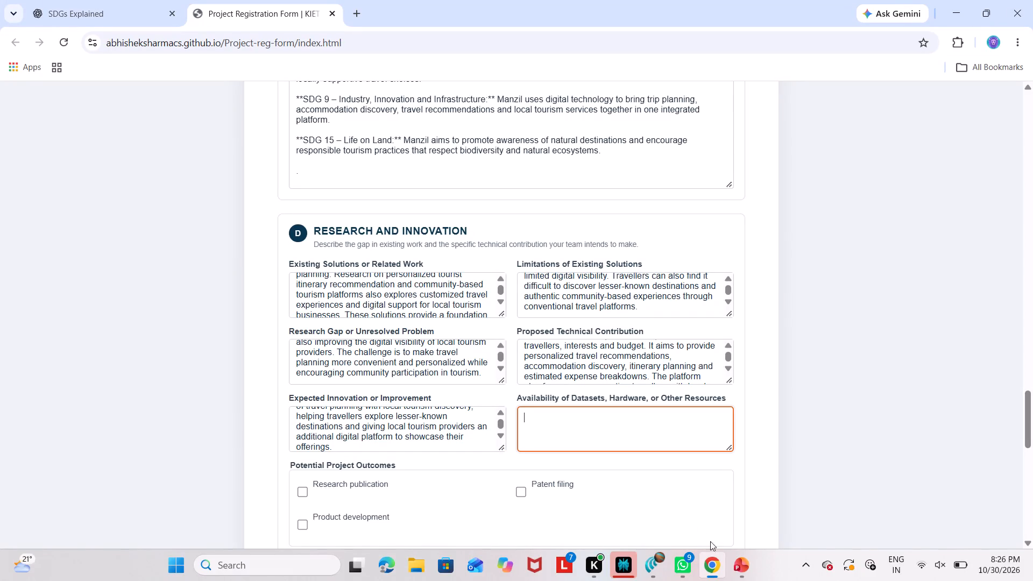
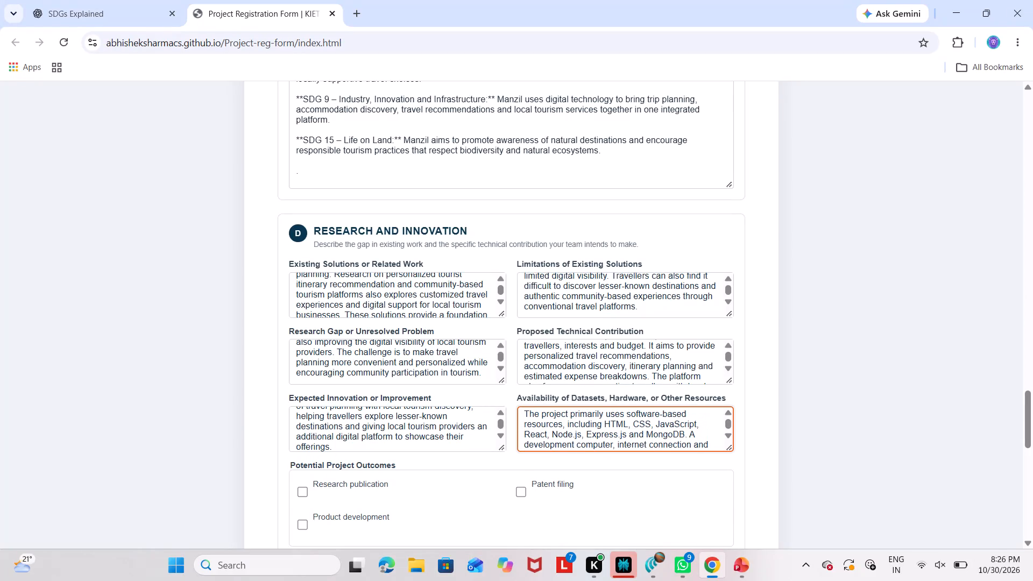
Select Product development as the potential project outcome in the Research and Innovation section.
scroll(592, 423, down, 1)
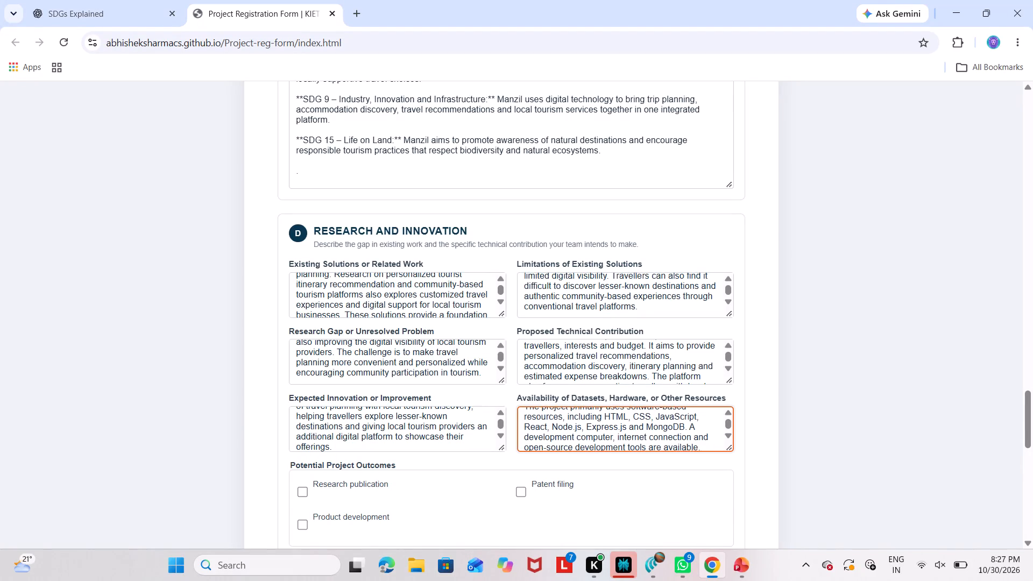
scroll(592, 423, down, 2)
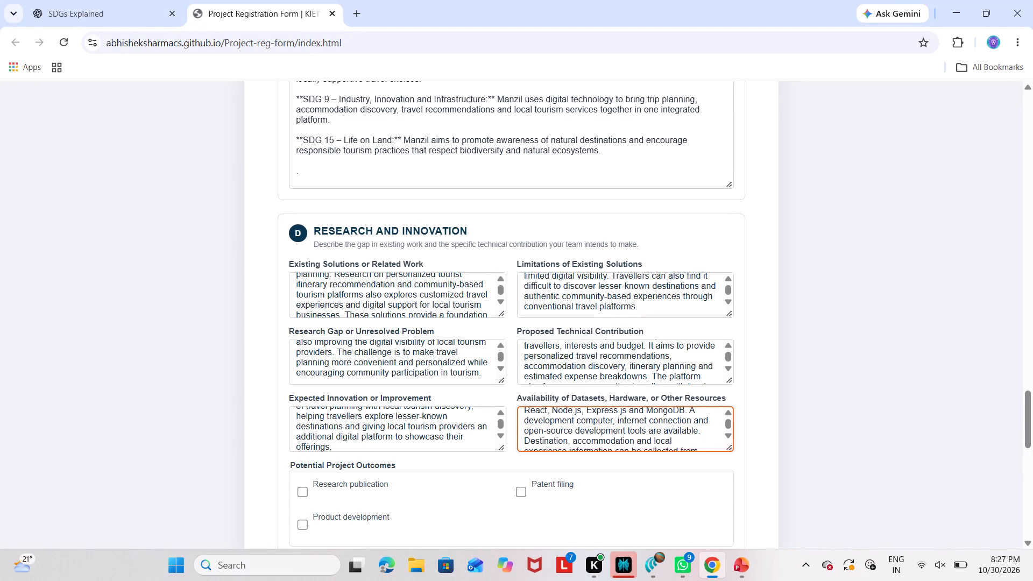
scroll(592, 423, down, 1)
scroll(501, 389, down, 3)
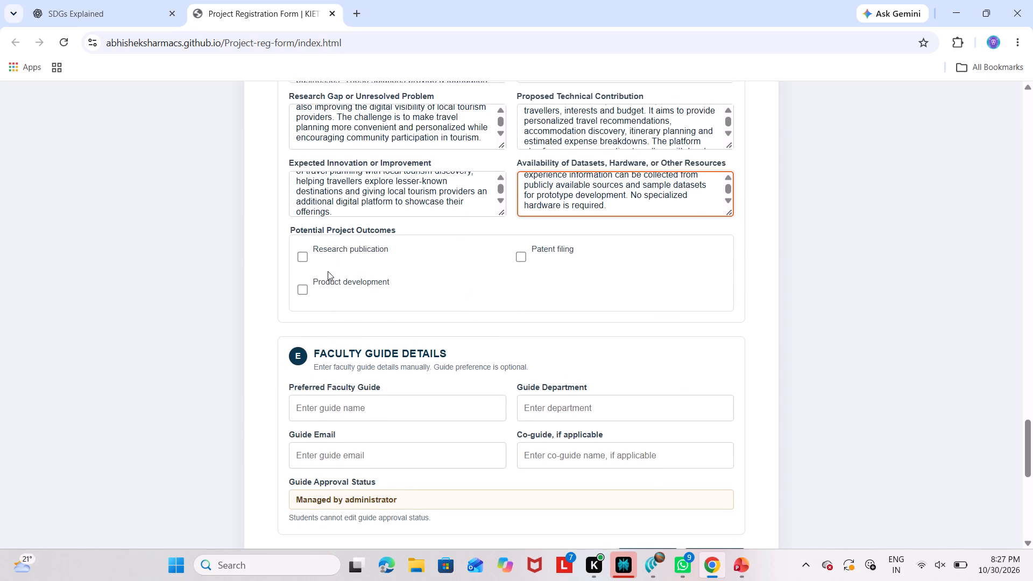
click(317, 288)
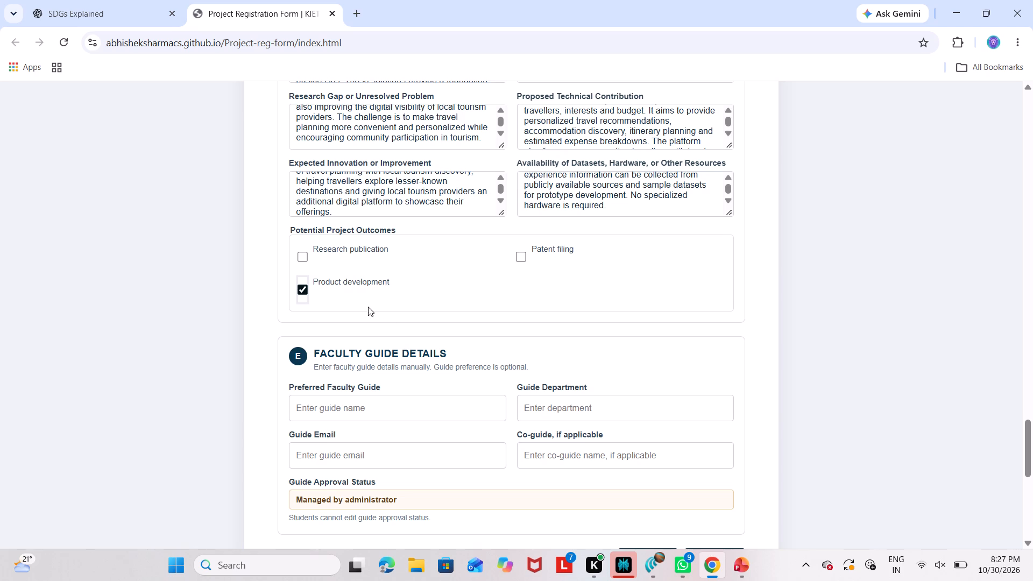
Enter the faculty guide's name, with the title Dr. and initials, as the Preferred Faculty Guide in the Faculty Guide Details section.
scroll(420, 426, down, 1)
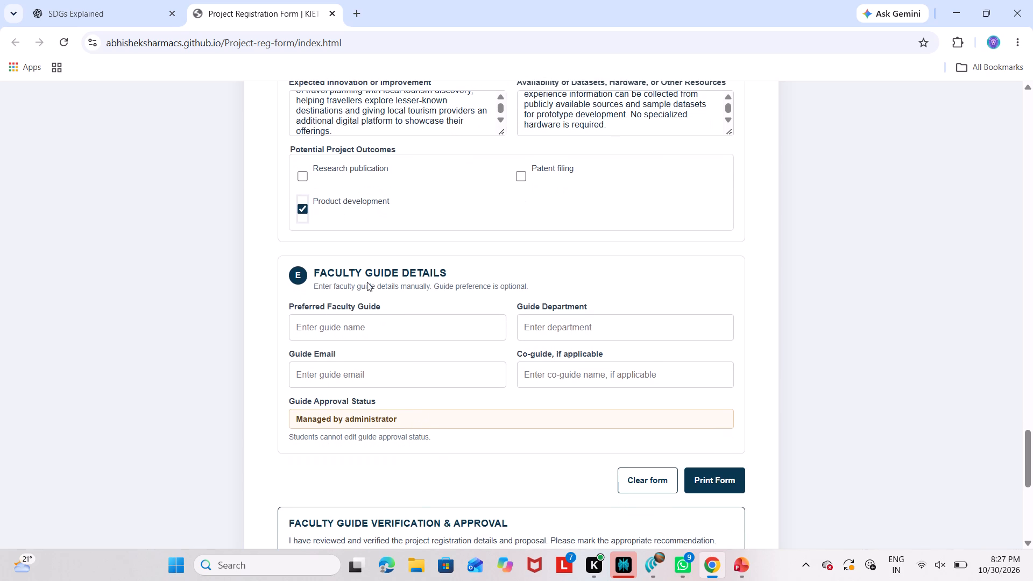
click(402, 325)
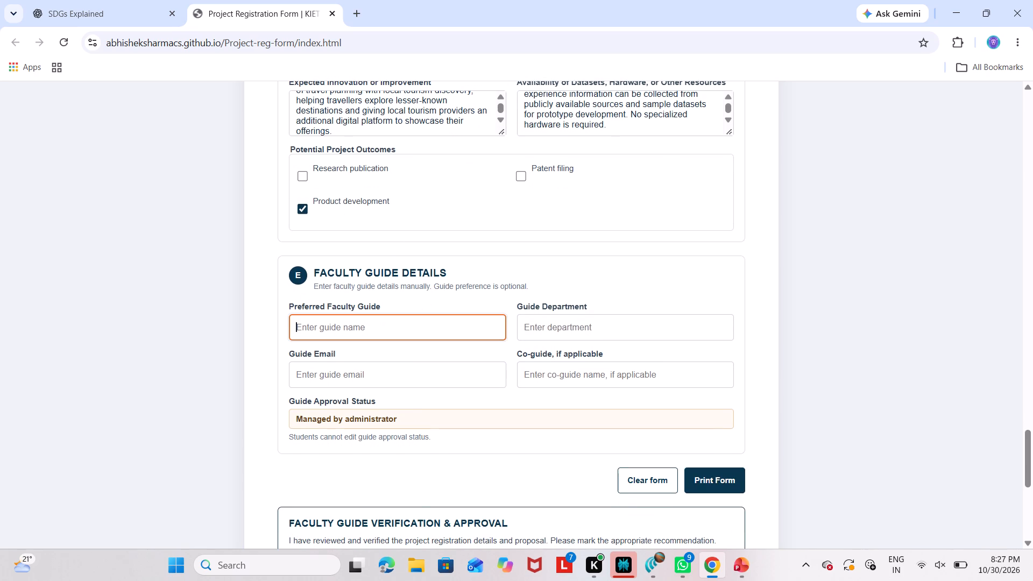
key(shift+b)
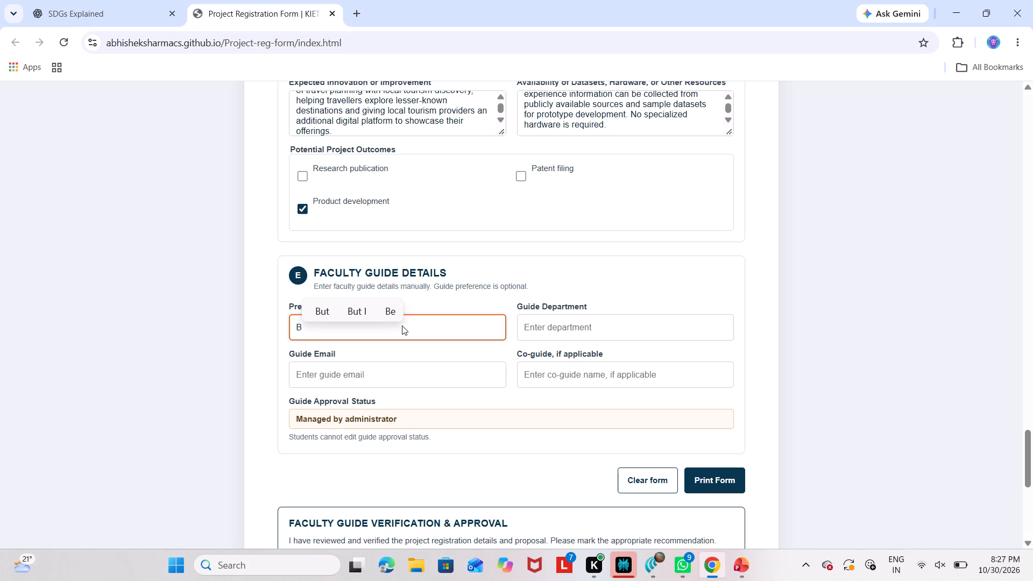
key(shift+BackSpace)
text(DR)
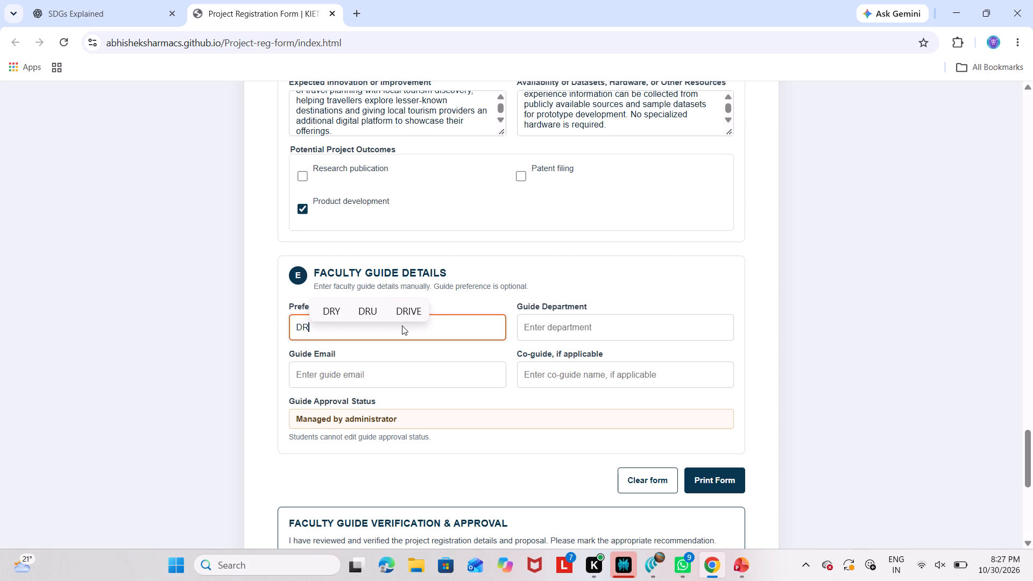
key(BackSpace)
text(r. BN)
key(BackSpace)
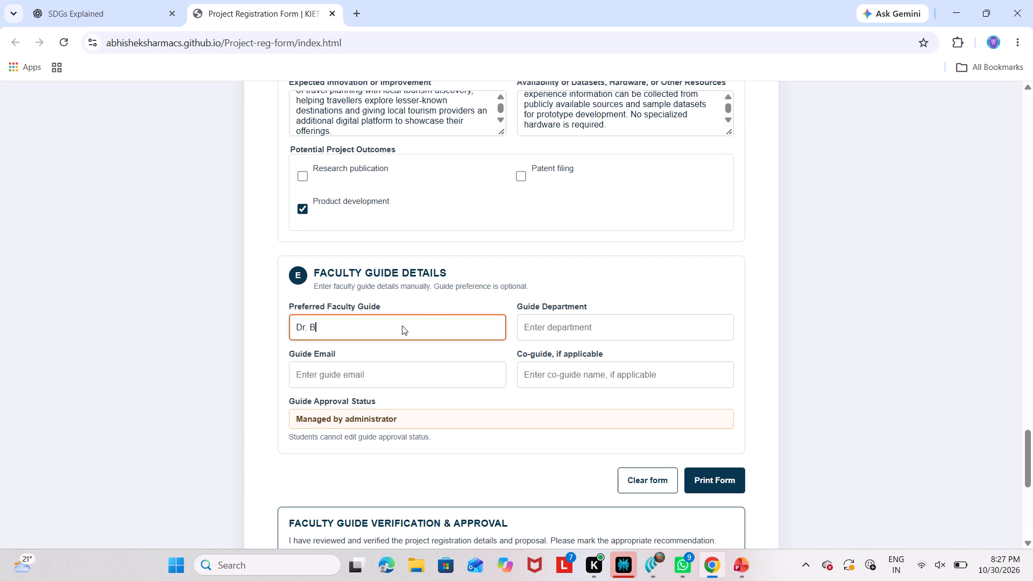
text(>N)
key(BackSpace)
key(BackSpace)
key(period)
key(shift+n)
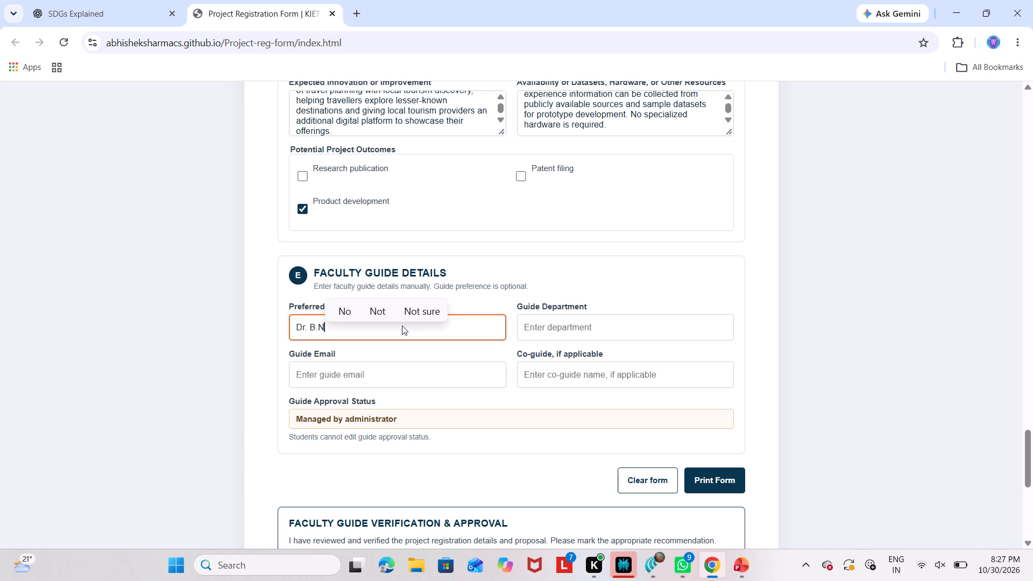
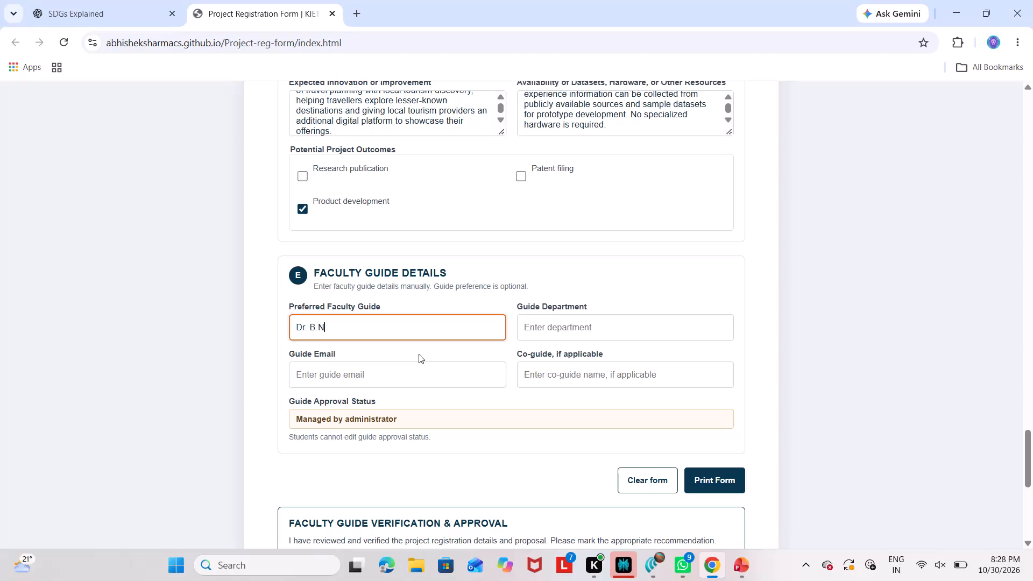
Complete the faculty guide's full name, with the Dr. title, in the Preferred Faculty Guide field.
key(BackSpace)
key(BackSpace)
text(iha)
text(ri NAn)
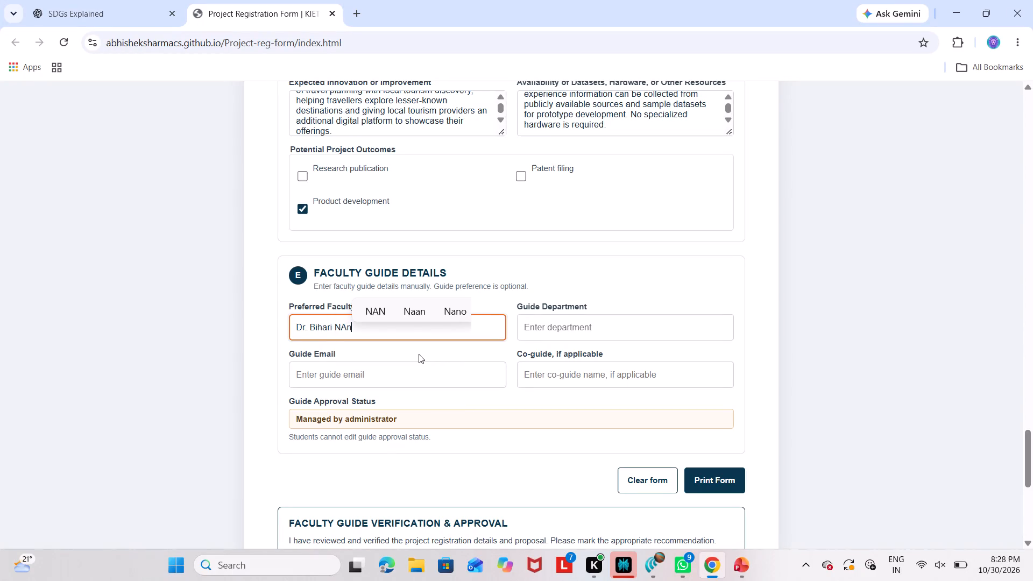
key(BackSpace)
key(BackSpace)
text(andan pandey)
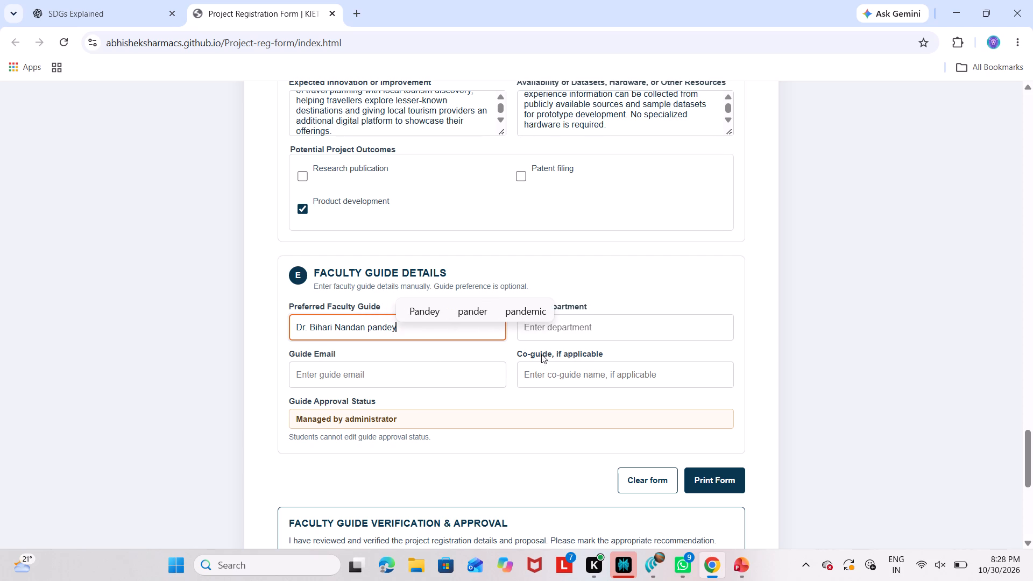
Enter computer science as the Guide Department in the Faculty Guide Details section.
click(579, 338)
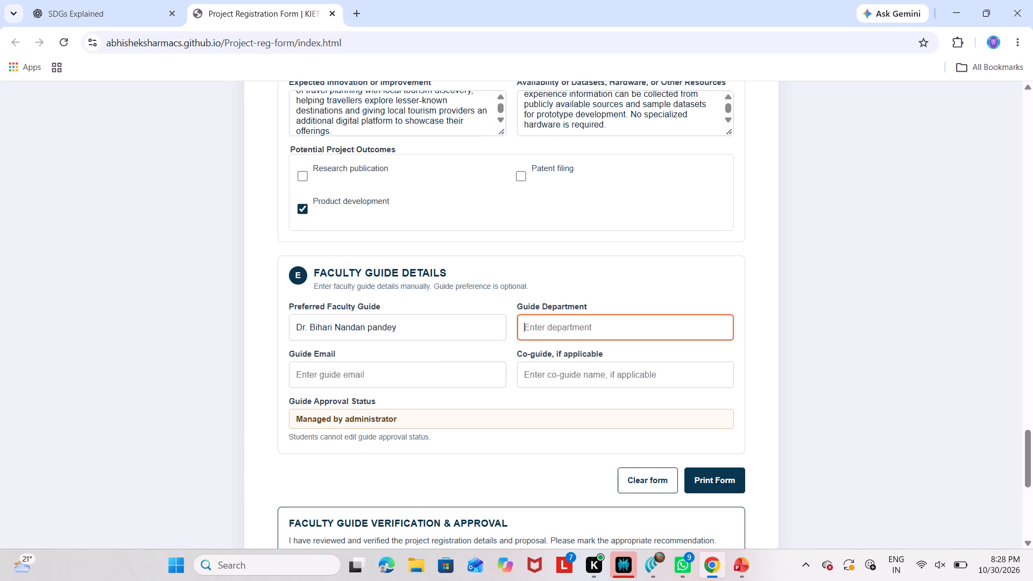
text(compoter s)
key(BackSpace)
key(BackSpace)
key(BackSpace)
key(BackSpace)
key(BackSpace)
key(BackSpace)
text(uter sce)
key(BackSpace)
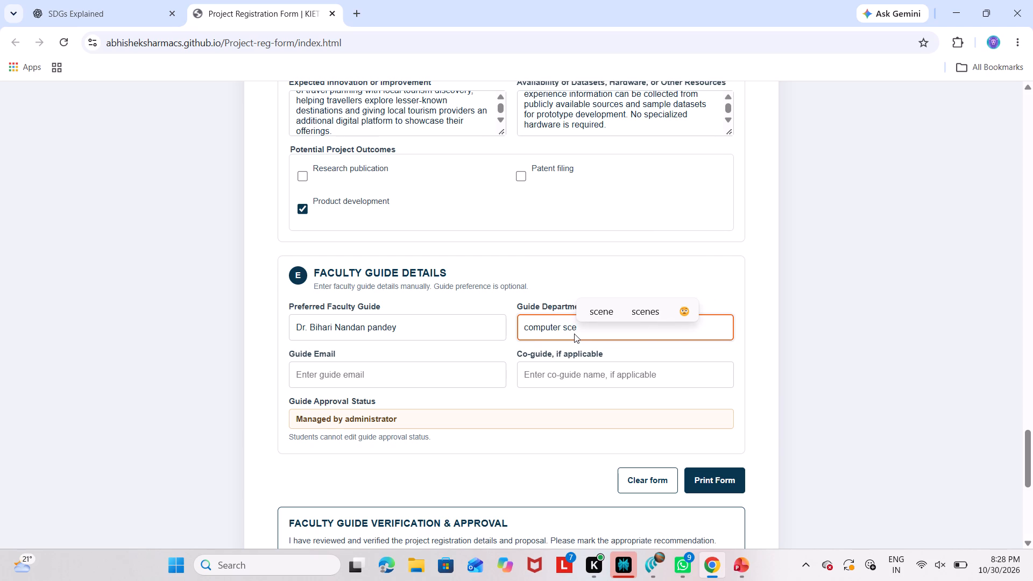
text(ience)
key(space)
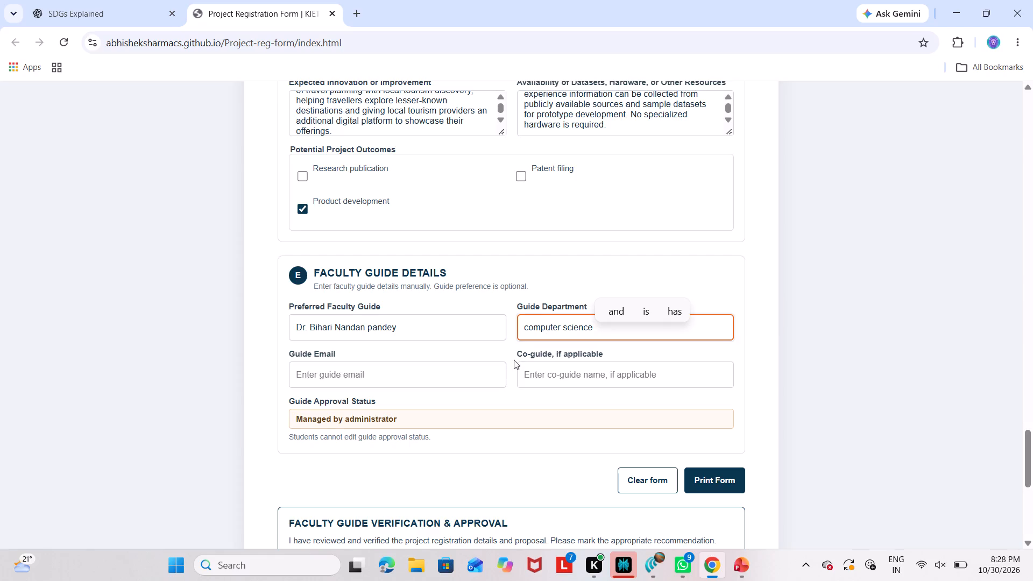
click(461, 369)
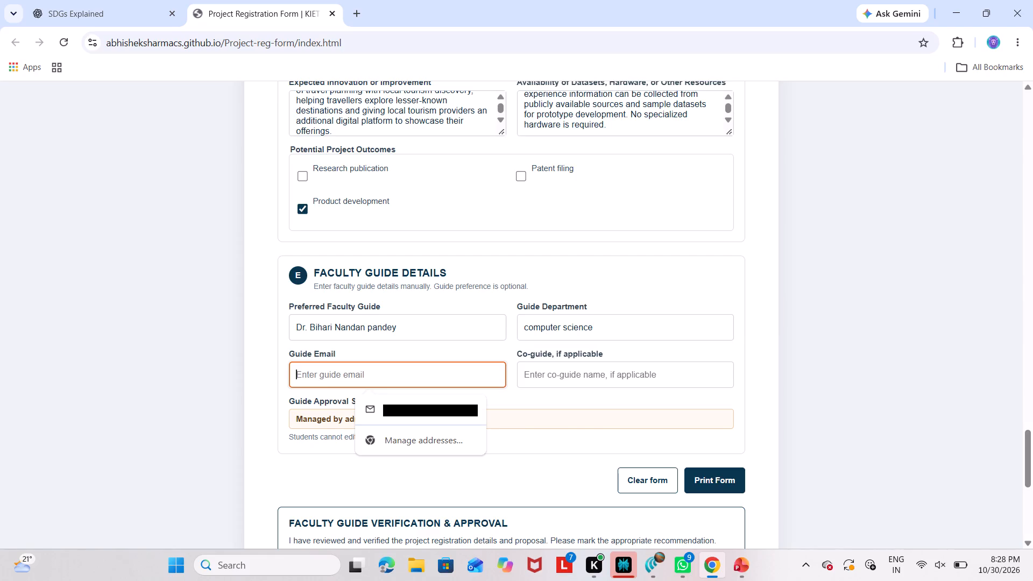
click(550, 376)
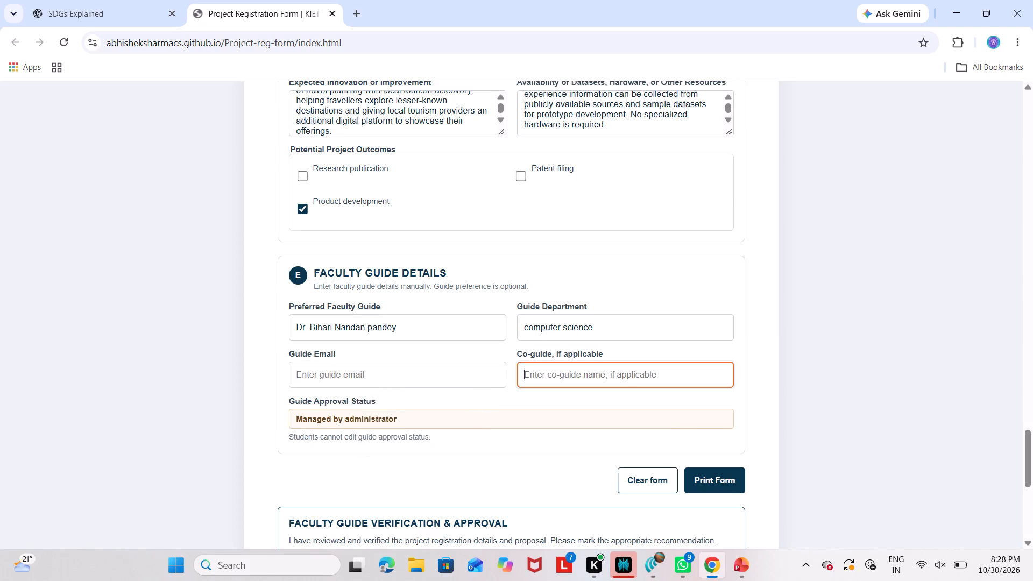
Start a region screenshot beside the Faculty Guide Details section, with the verification and approval block also in view.
scroll(506, 372, down, 1)
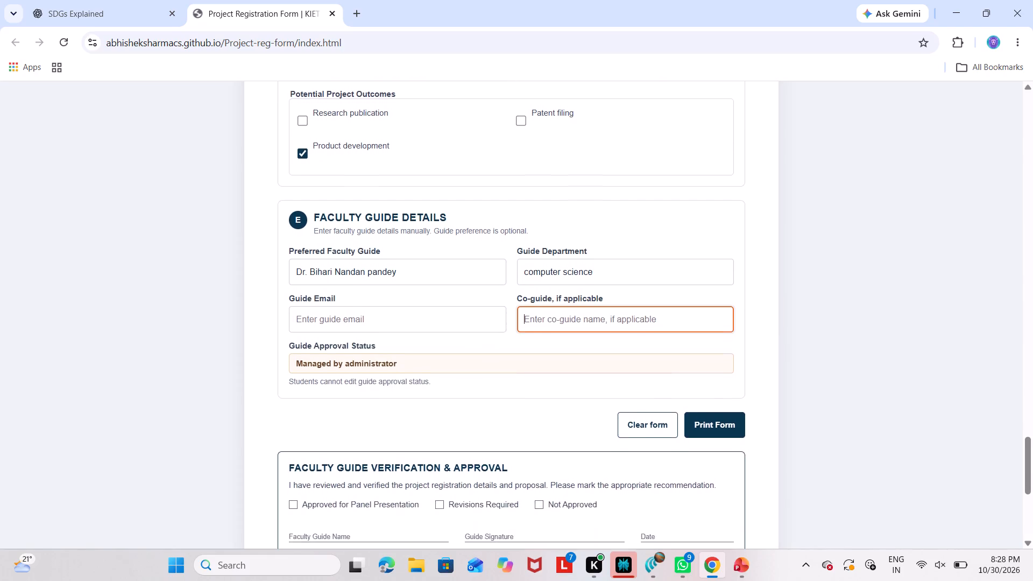
scroll(506, 372, down, 1)
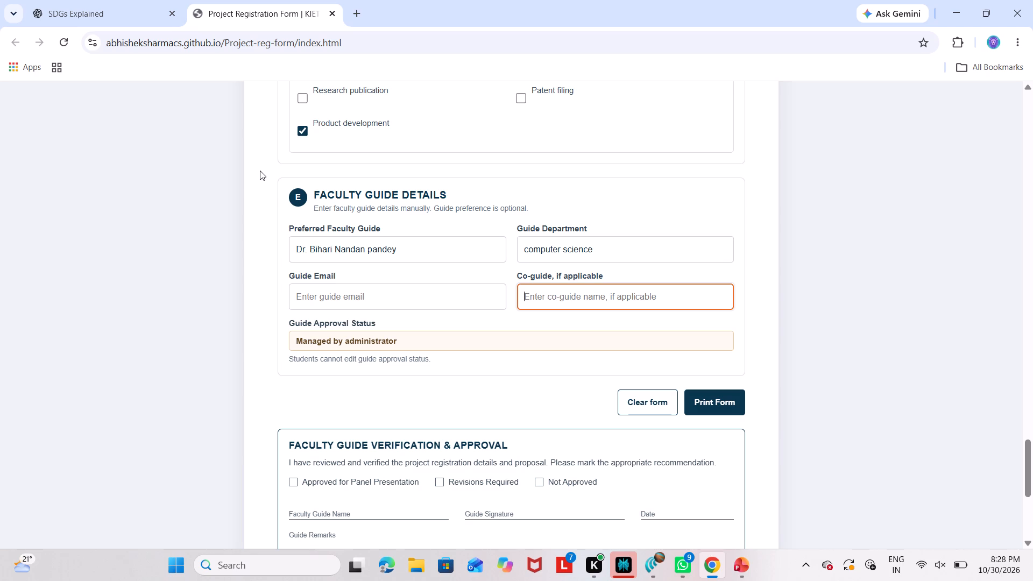
key(shift+super+s)
drag(231, 148, 221, 274)
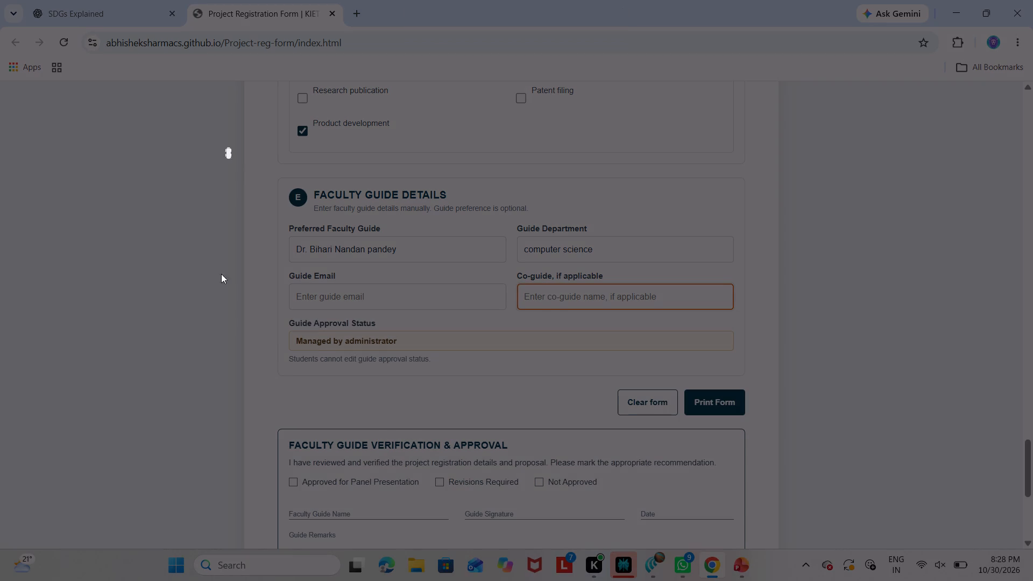
Capture a rectangular screenshot of the Faculty Guide Details section and open the capture in Snipping Tool for markup and sharing.
drag(221, 274, 797, 390)
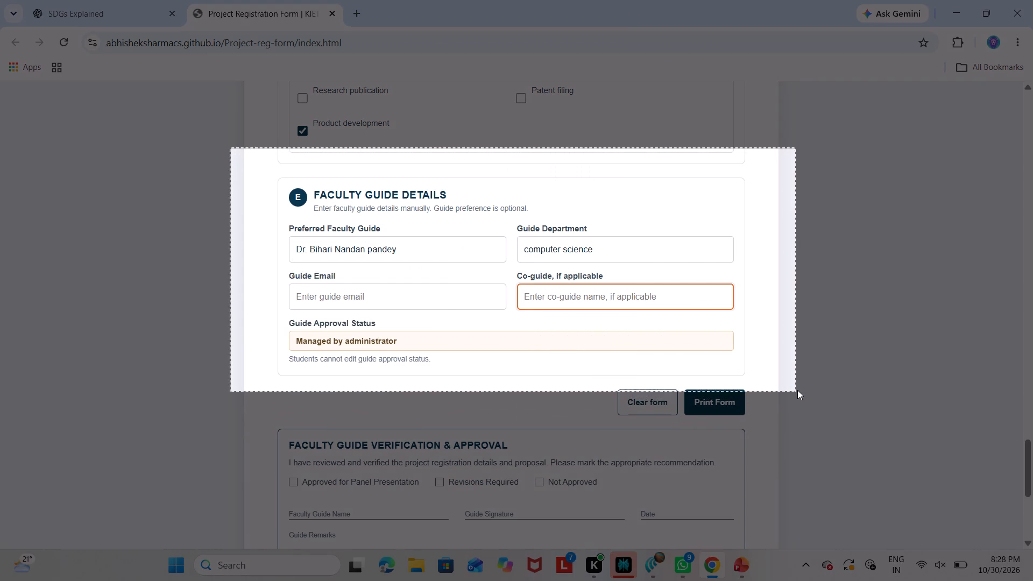
drag(797, 390, 802, 387)
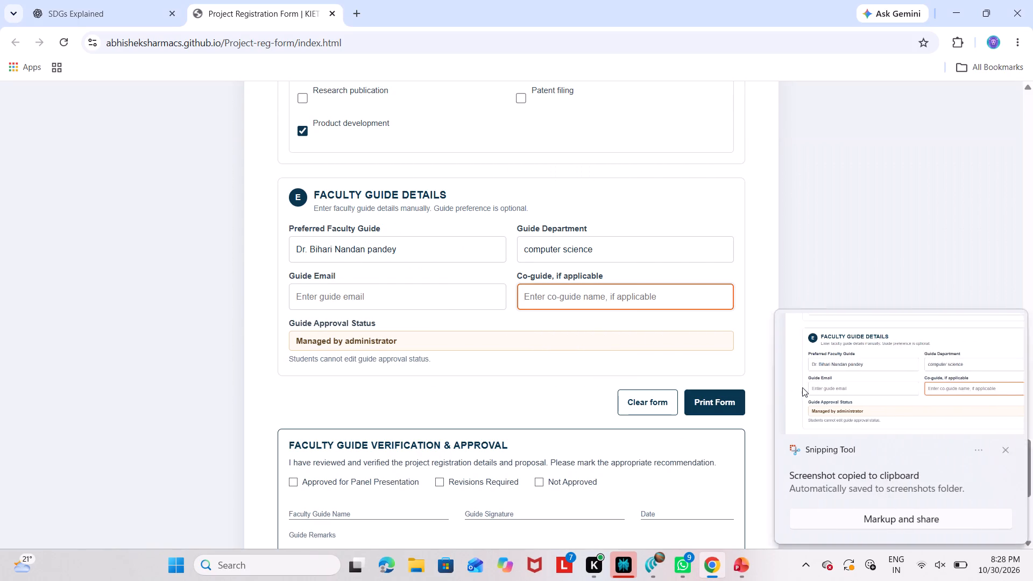
click(914, 519)
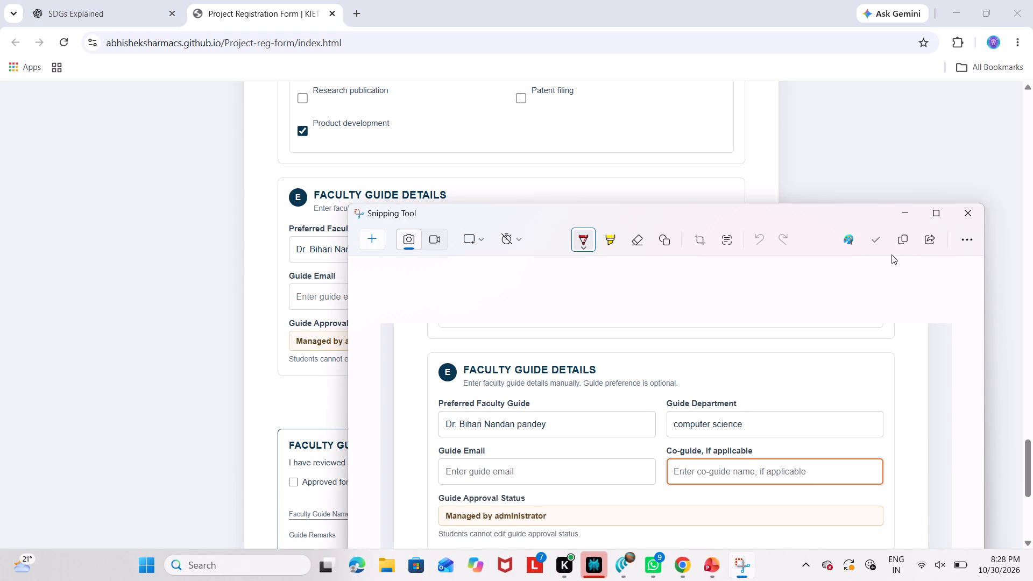
Copy the Faculty Guide Details capture to the clipboard and minimize the Snipping Tool window.
click(908, 246)
click(902, 217)
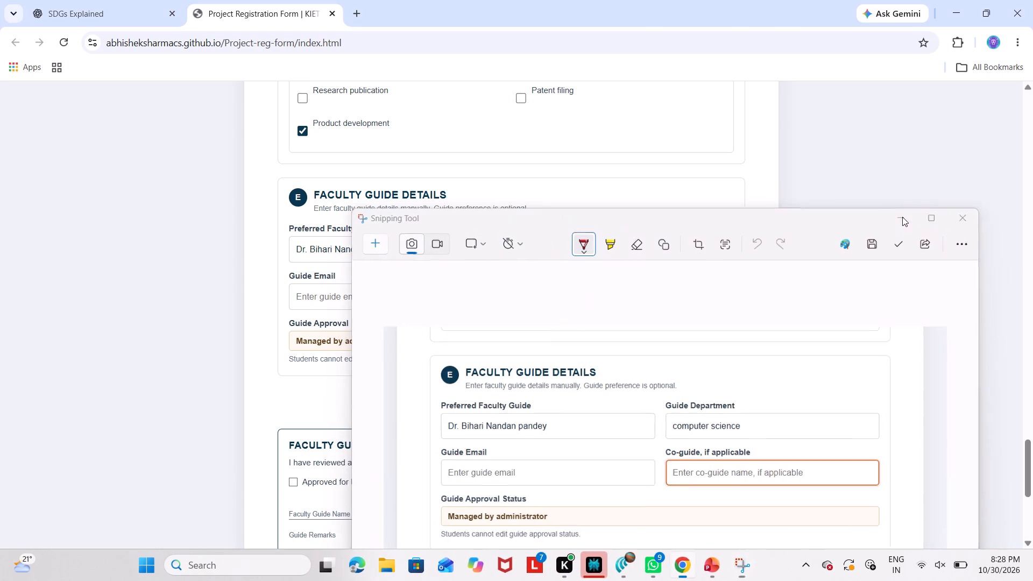
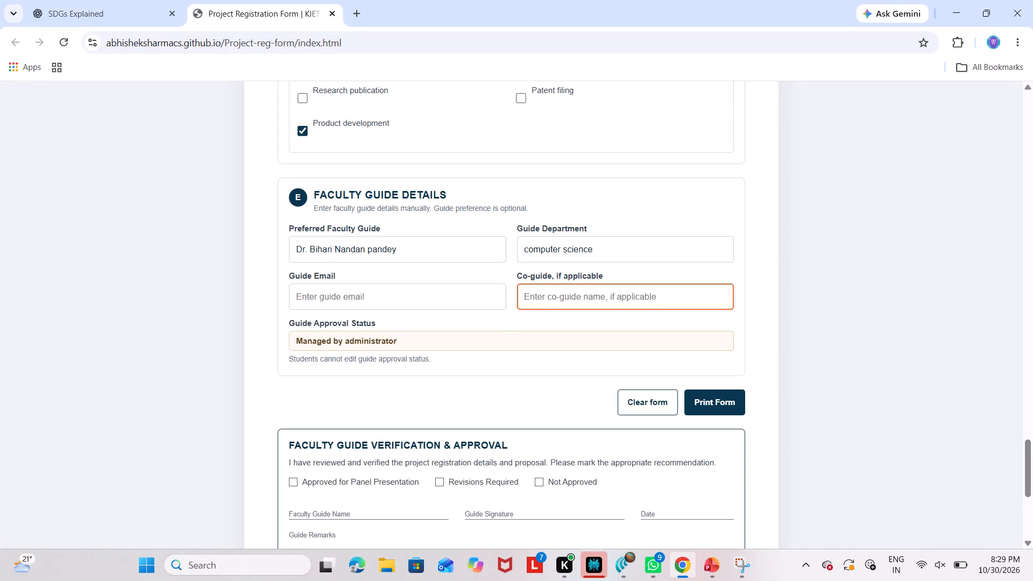
Enter the co-guide's name with the title Dr. in the Faculty Guide Details section, correcting the surname's spelling.
click(565, 298)
drag(532, 301, 661, 297)
drag(455, 344, 579, 290)
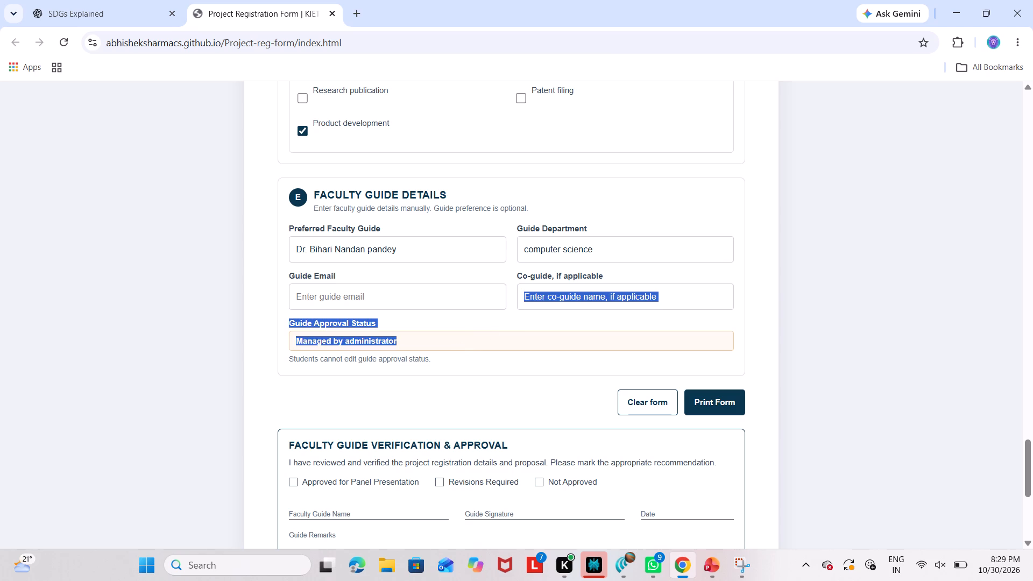
drag(579, 290, 595, 283)
click(595, 283)
click(581, 298)
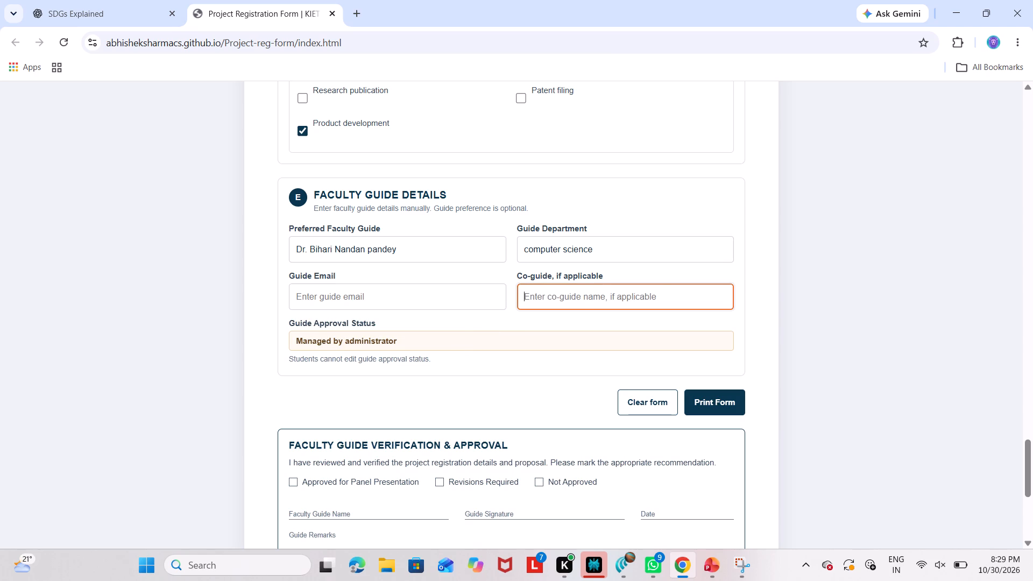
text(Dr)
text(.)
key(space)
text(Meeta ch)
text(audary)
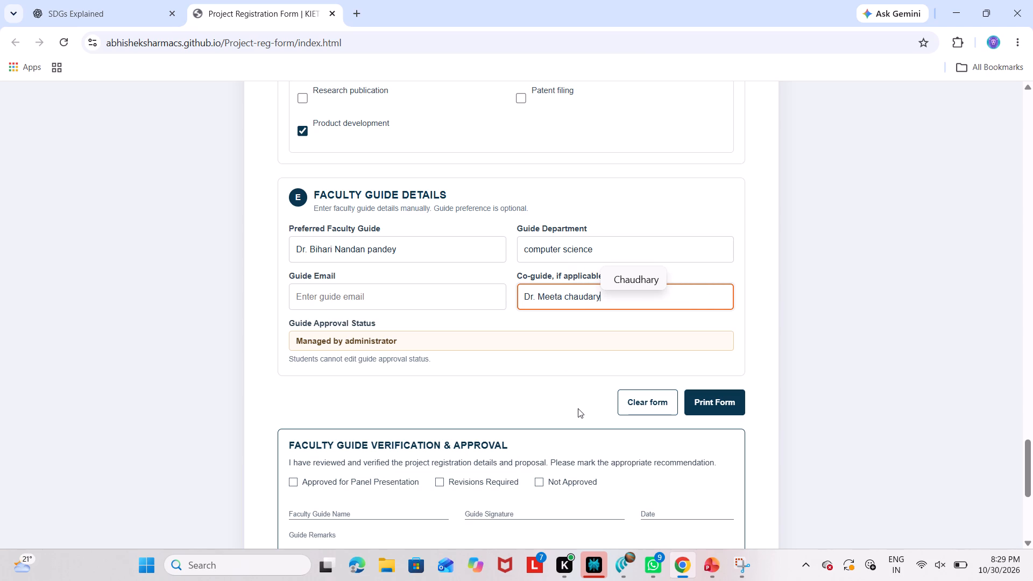
click(592, 299)
key(BackSpace)
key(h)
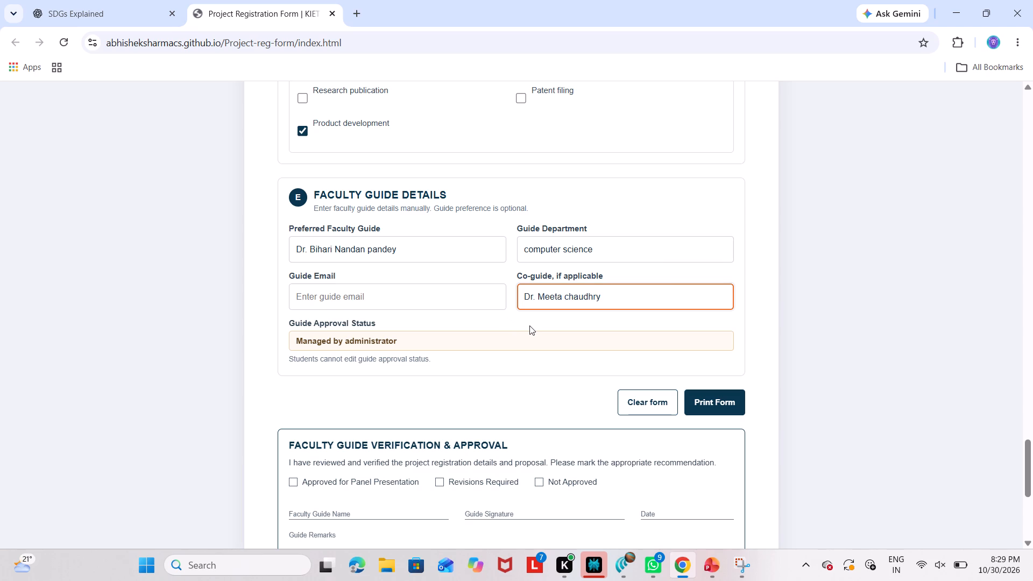
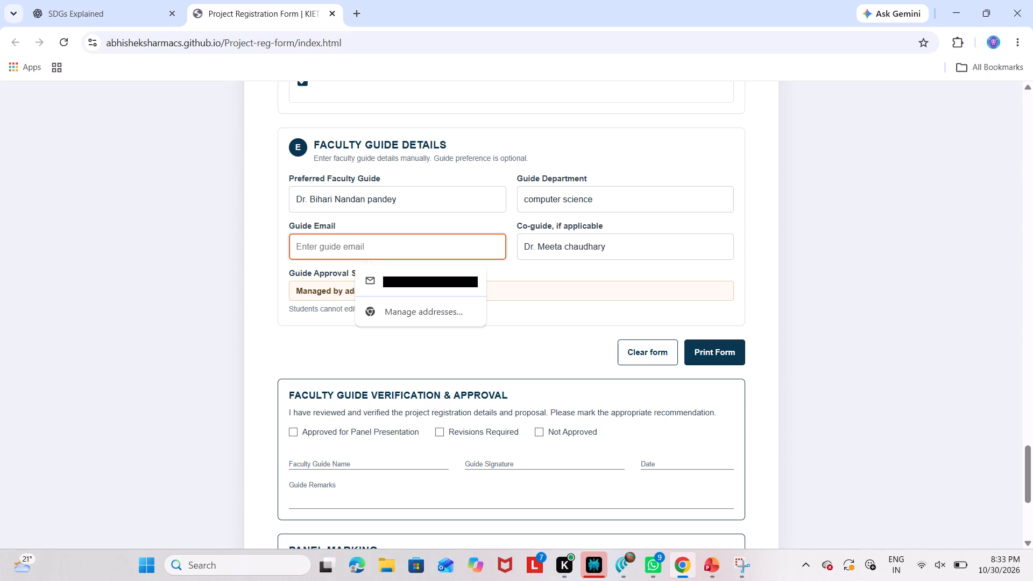
click(319, 251)
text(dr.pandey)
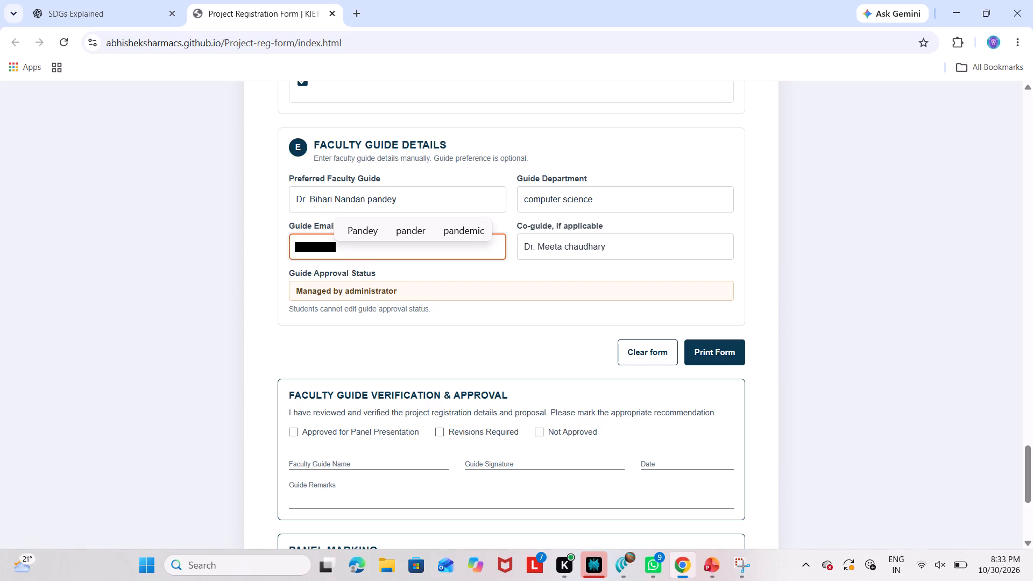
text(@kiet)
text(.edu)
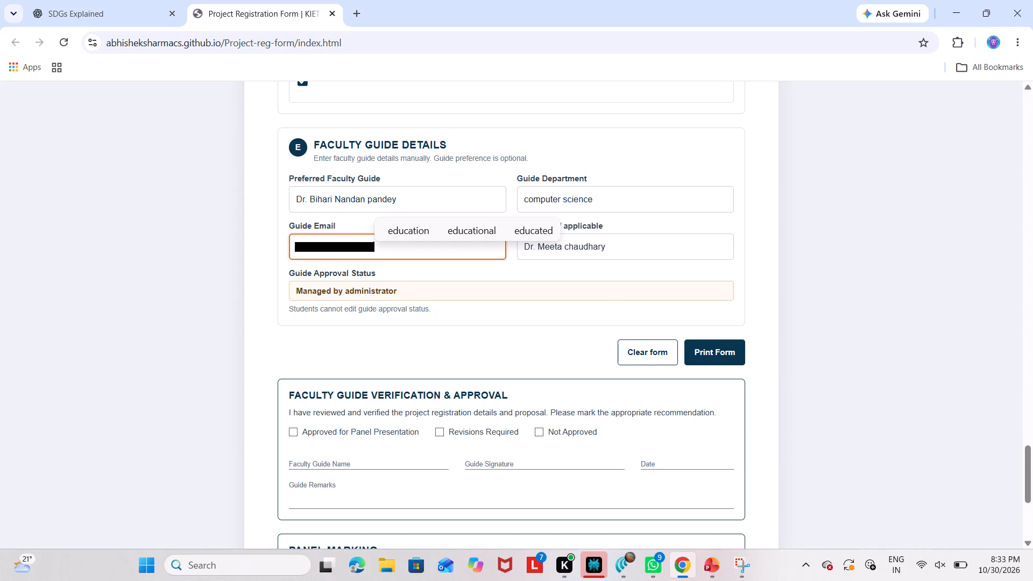
click(657, 160)
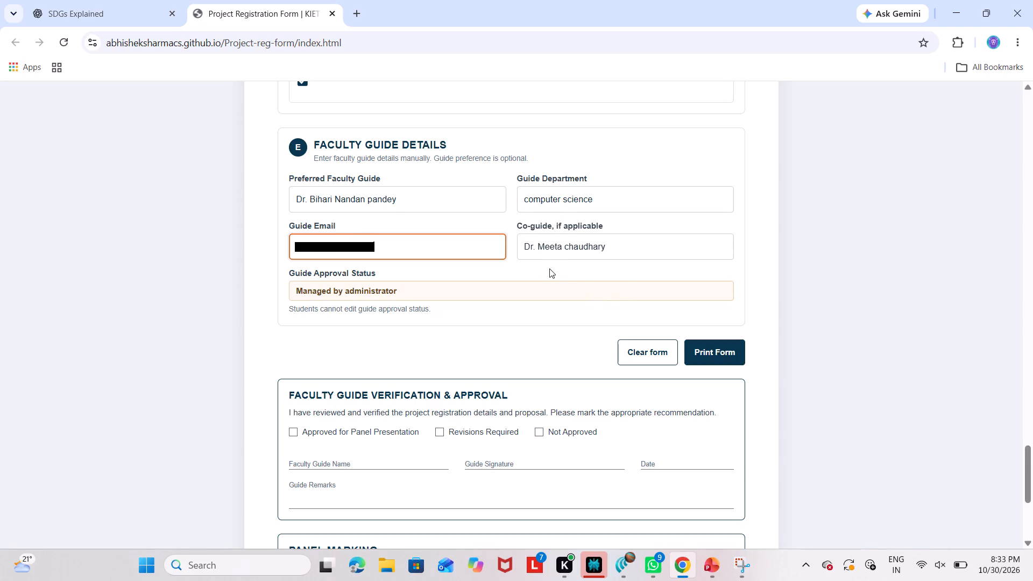
Review the whole completed registration form, from Team Information through Project Details, Research and Innovation, and Faculty Guide Details to the approval sections.
scroll(509, 295, down, 1)
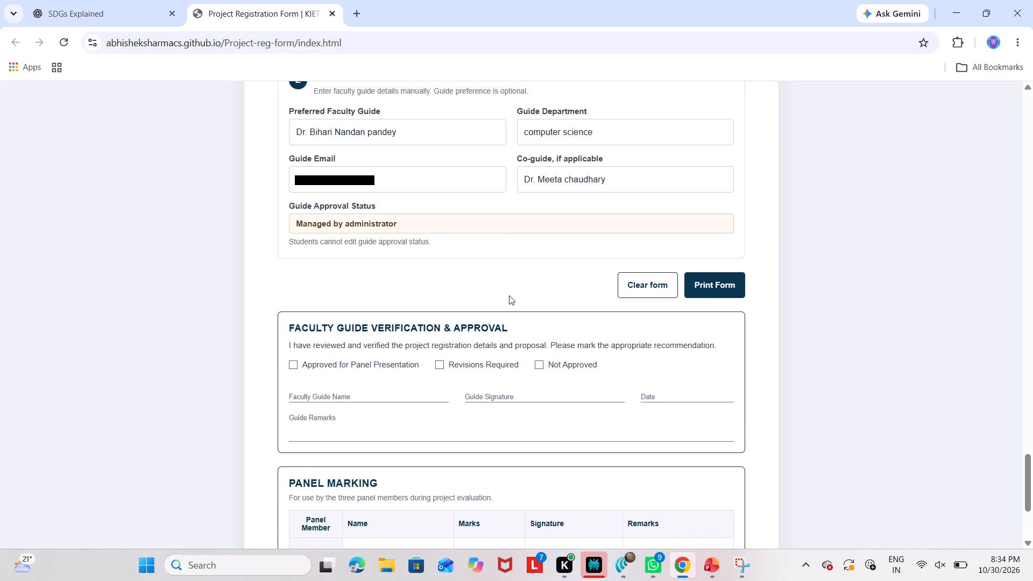
scroll(509, 295, down, 1)
scroll(509, 295, up, 1)
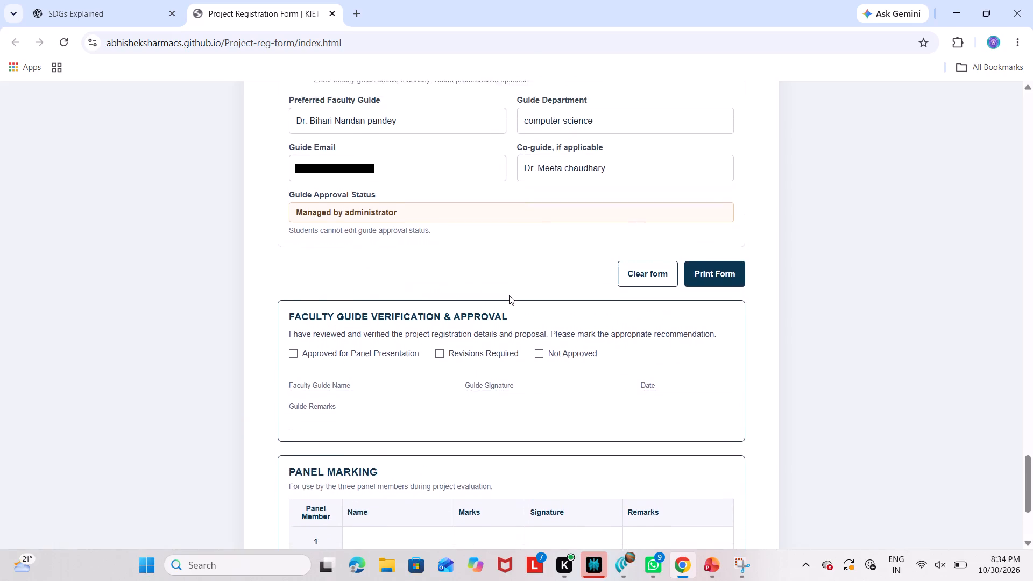
scroll(509, 295, up, 6)
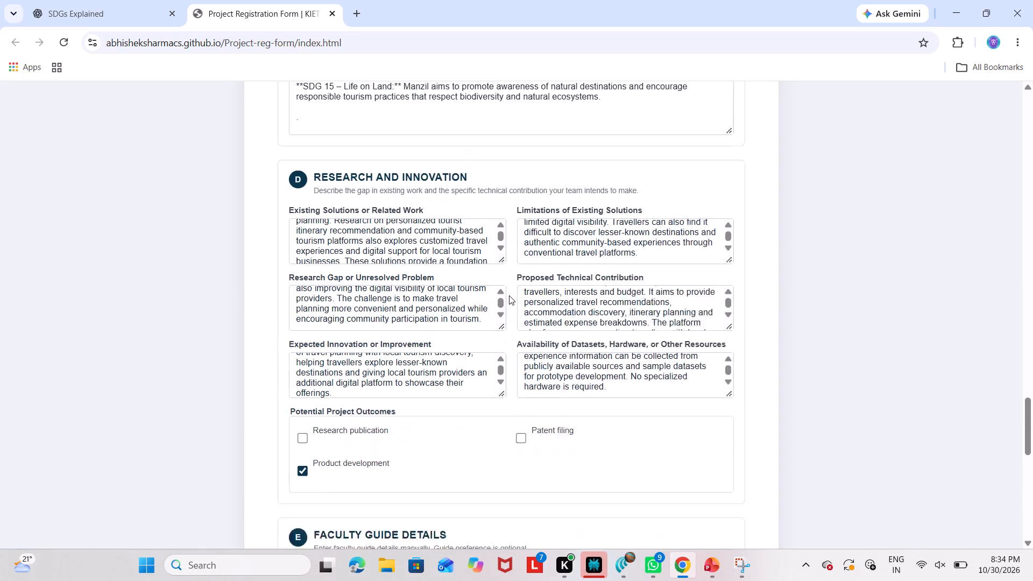
scroll(509, 295, up, 8)
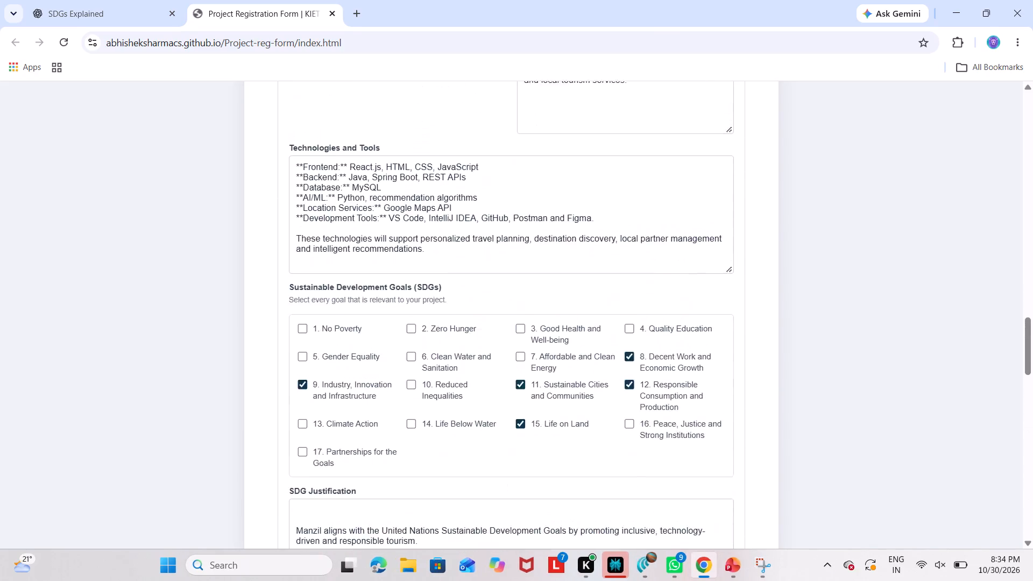
scroll(509, 295, up, 7)
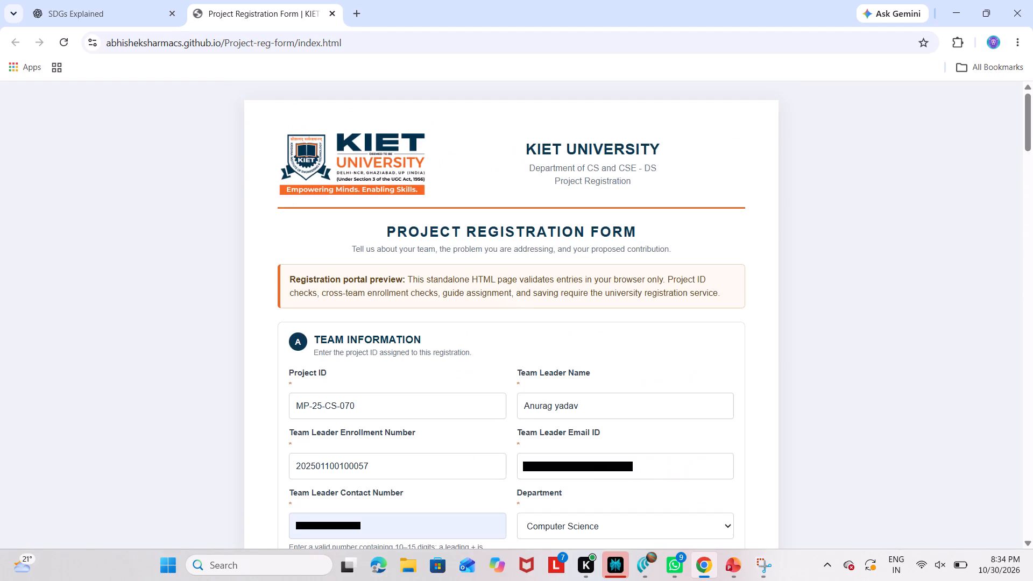
scroll(509, 295, up, 1)
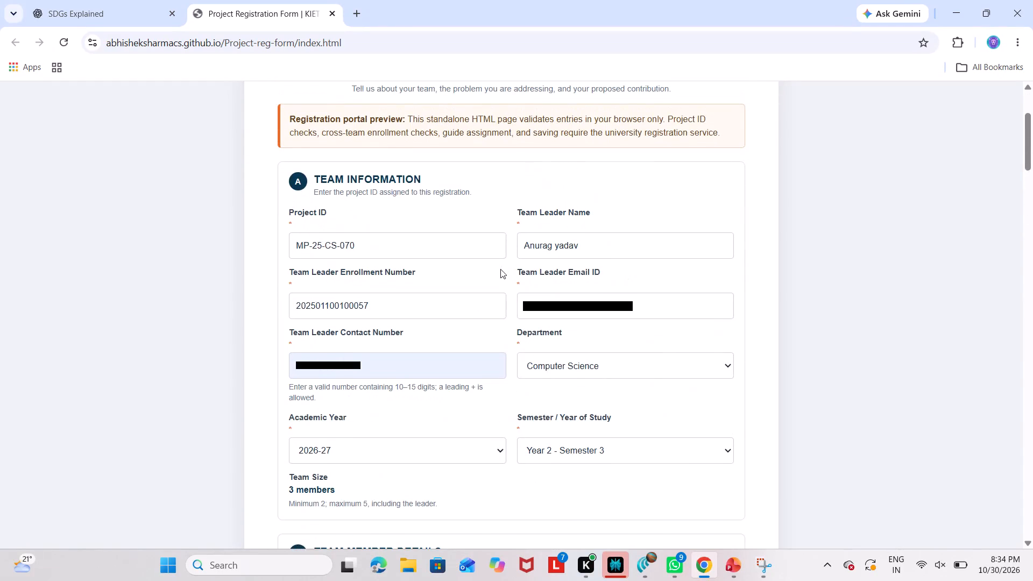
scroll(497, 277, down, 2)
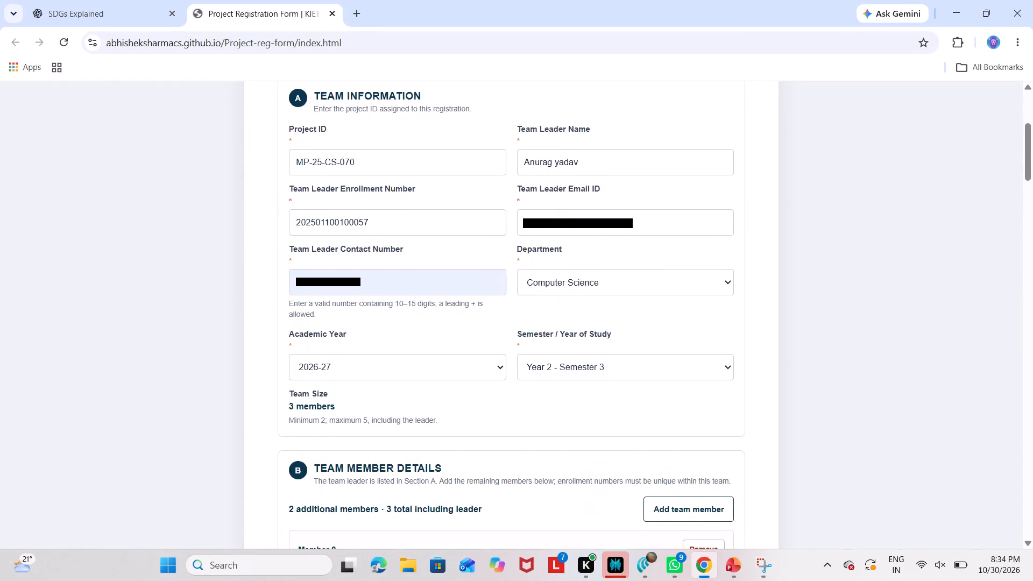
scroll(497, 277, down, 2)
scroll(483, 333, down, 4)
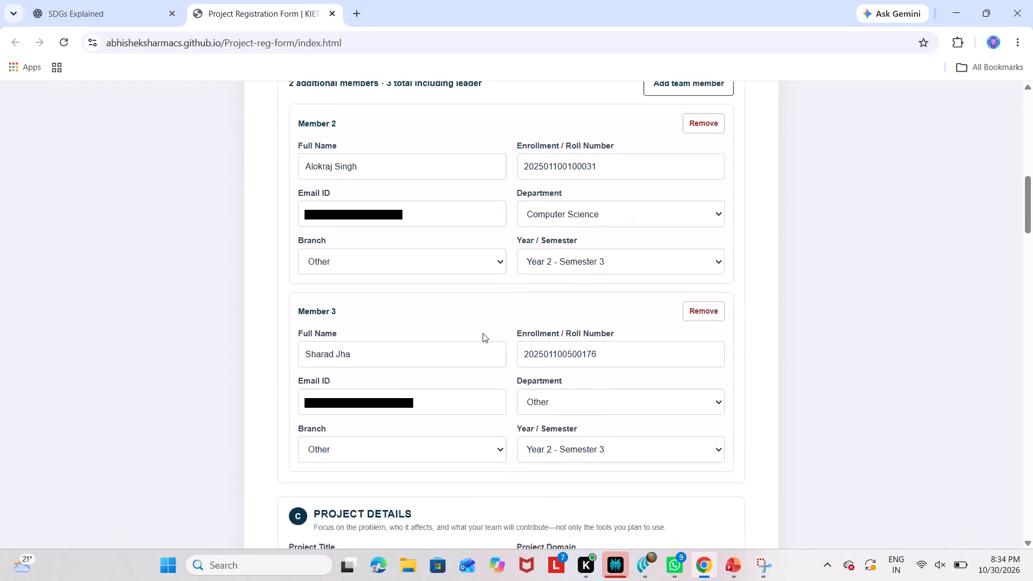
scroll(483, 333, down, 1)
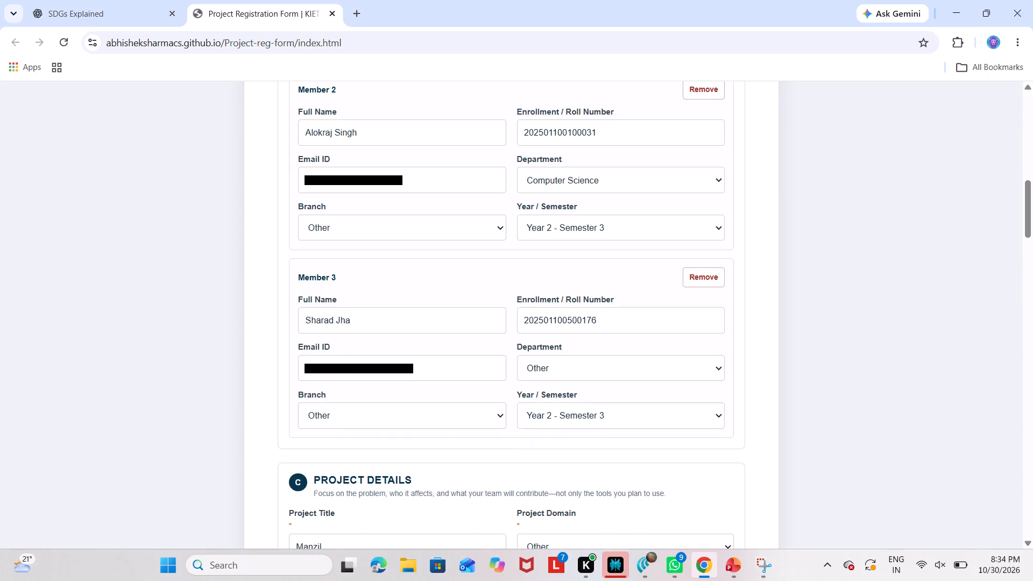
scroll(487, 375, down, 7)
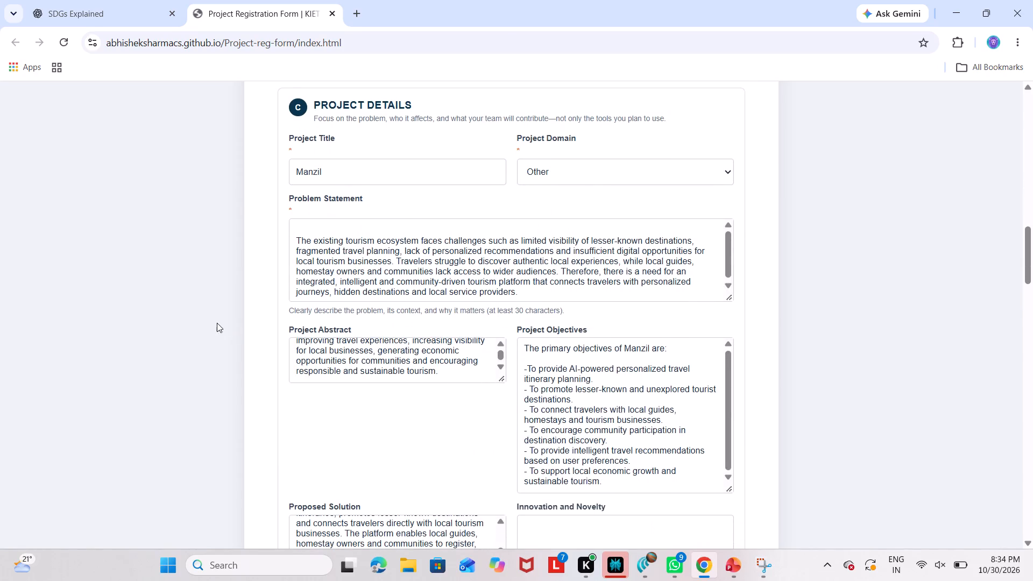
scroll(217, 323, down, 2)
scroll(295, 289, down, 3)
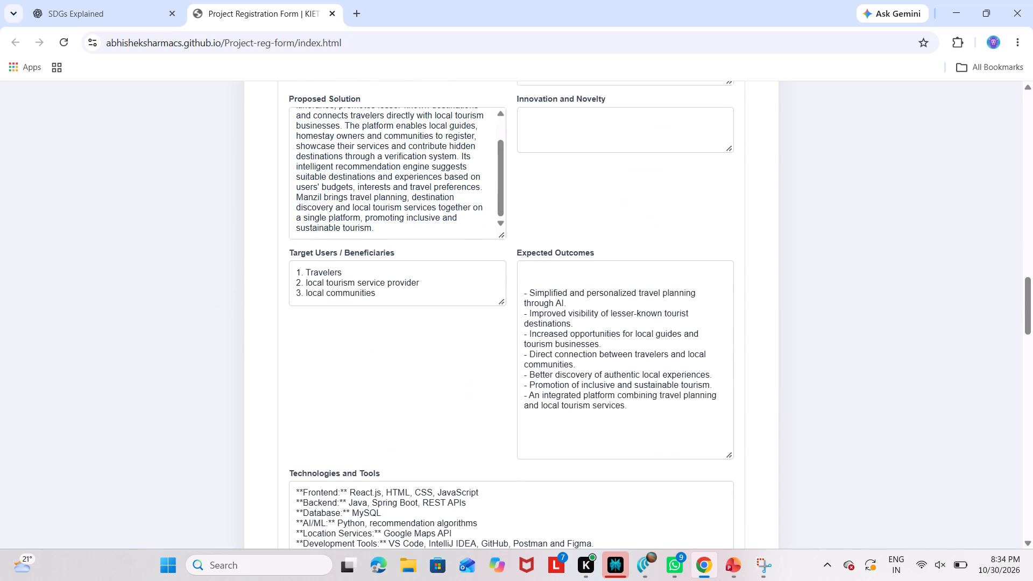
scroll(295, 289, down, 6)
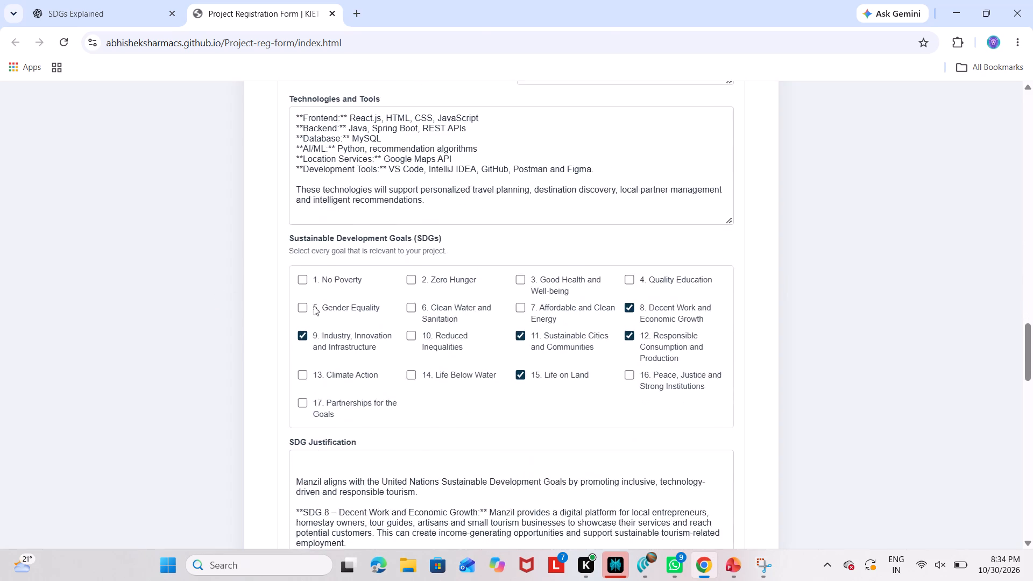
scroll(314, 306, down, 9)
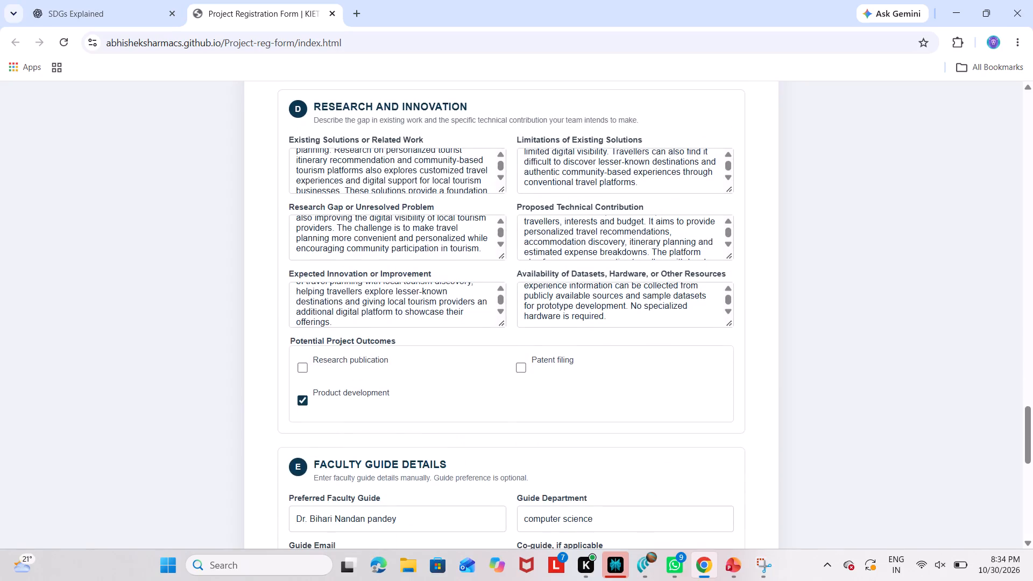
scroll(265, 415, down, 3)
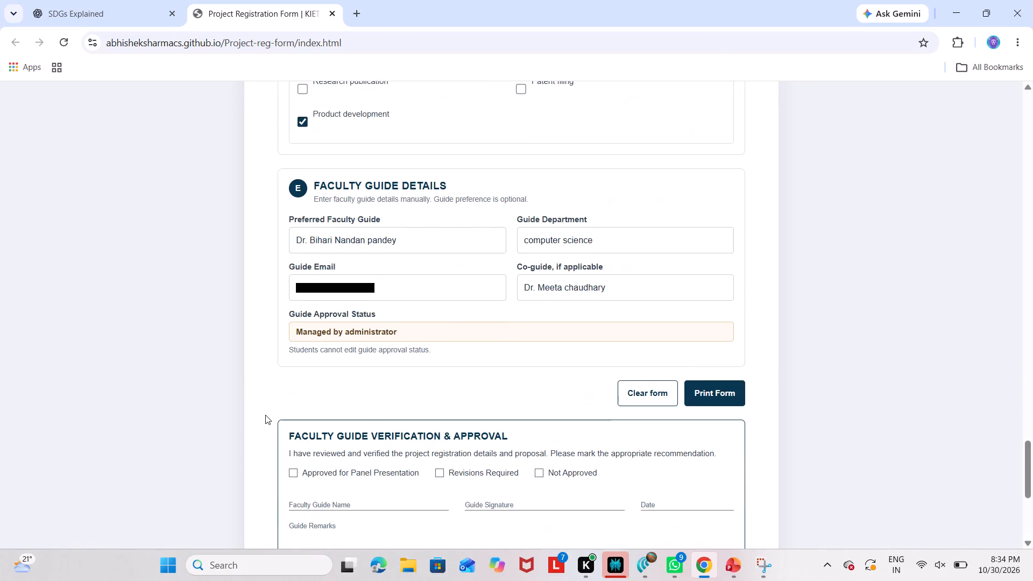
scroll(265, 409, down, 2)
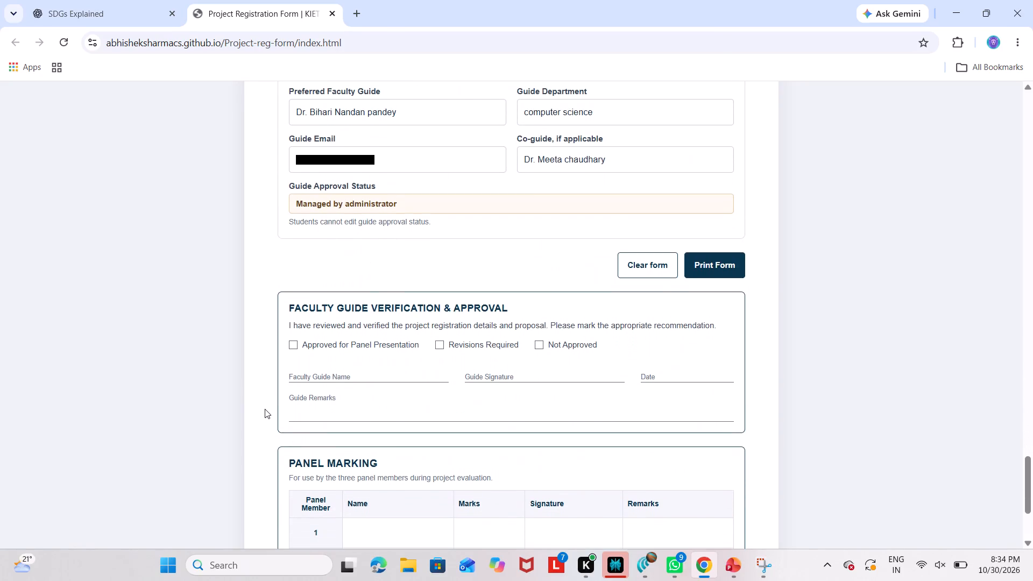
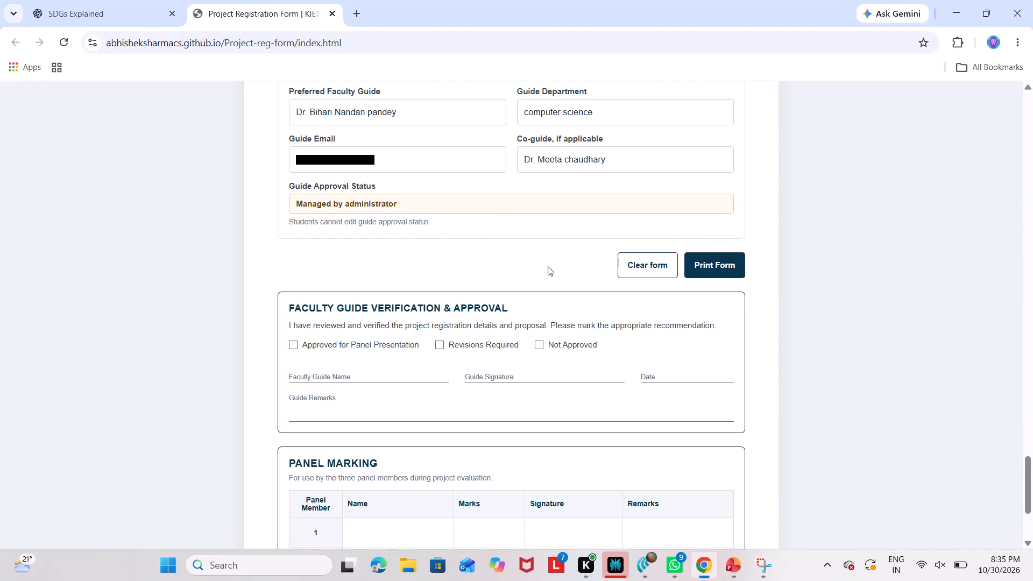
Check the filled registration form once more, from the Panel Marking section back to Team Member Details and the Faculty Guide Details.
scroll(516, 262, down, 1)
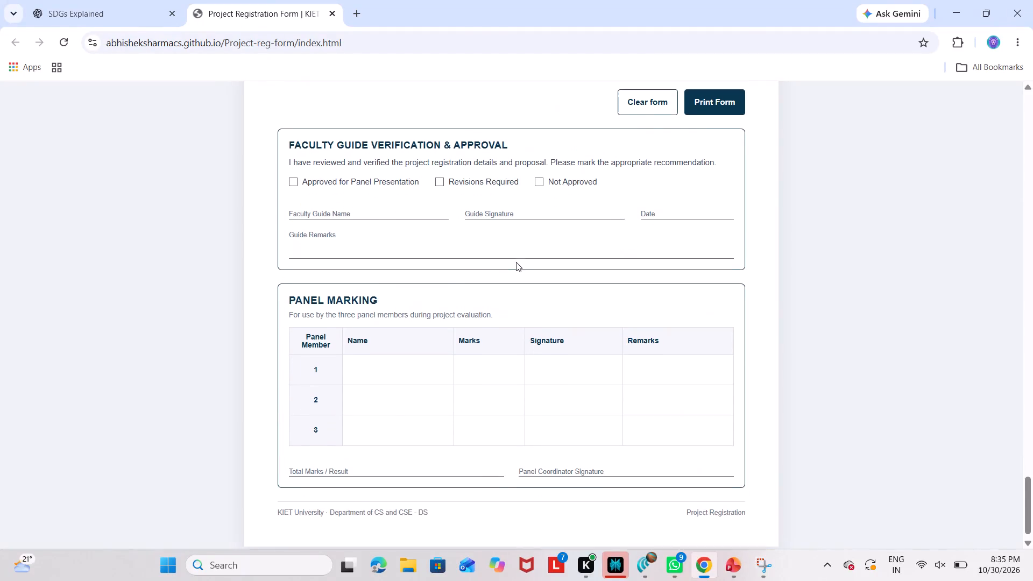
scroll(516, 262, down, 1)
scroll(568, 352, down, 3)
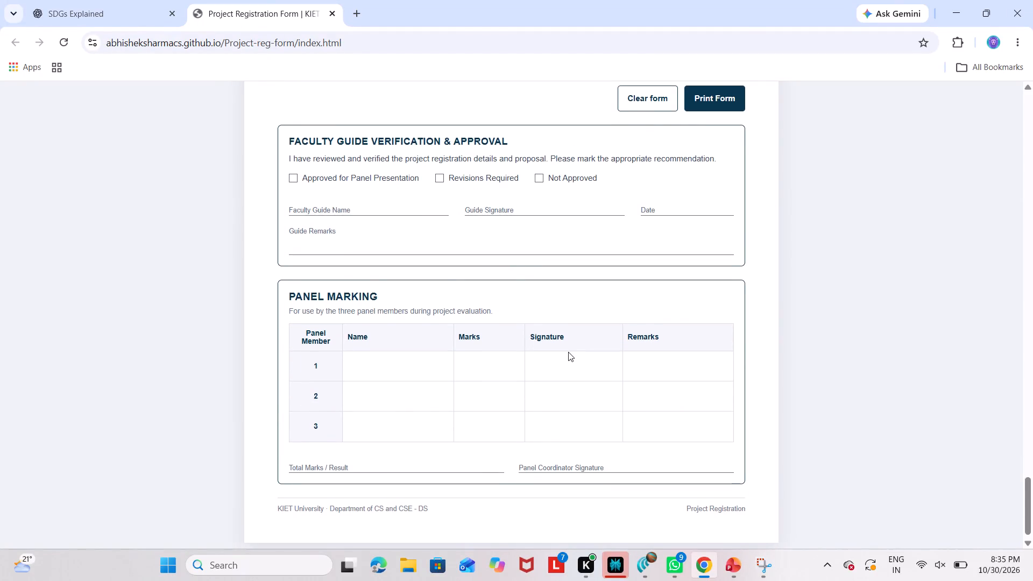
scroll(568, 352, up, 3)
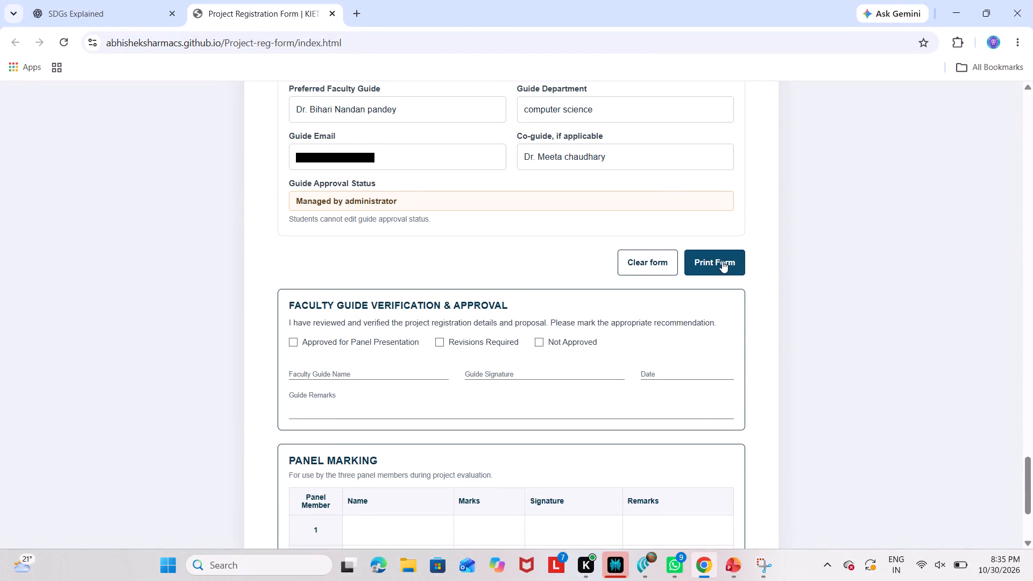
scroll(663, 195, up, 18)
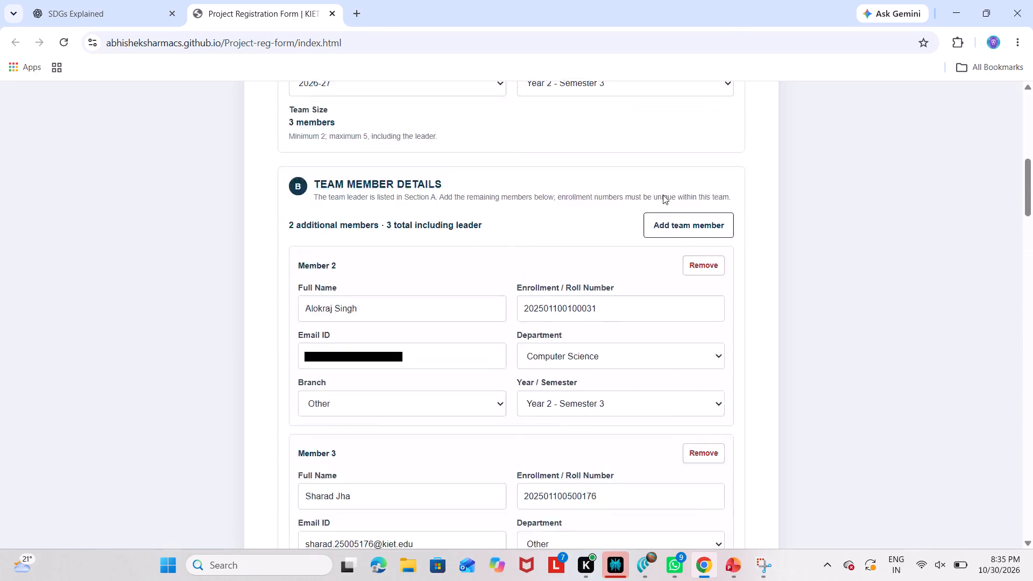
scroll(663, 195, down, 16)
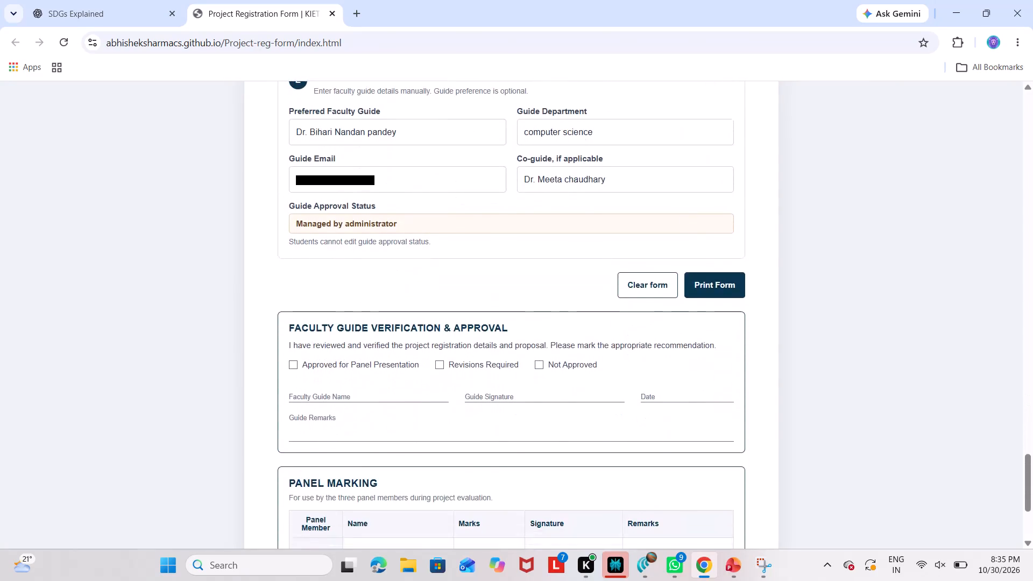
Print the completed registration form to a PDF file named "Project Registration Form _ KIET University" in the Downloads folder.
click(712, 279)
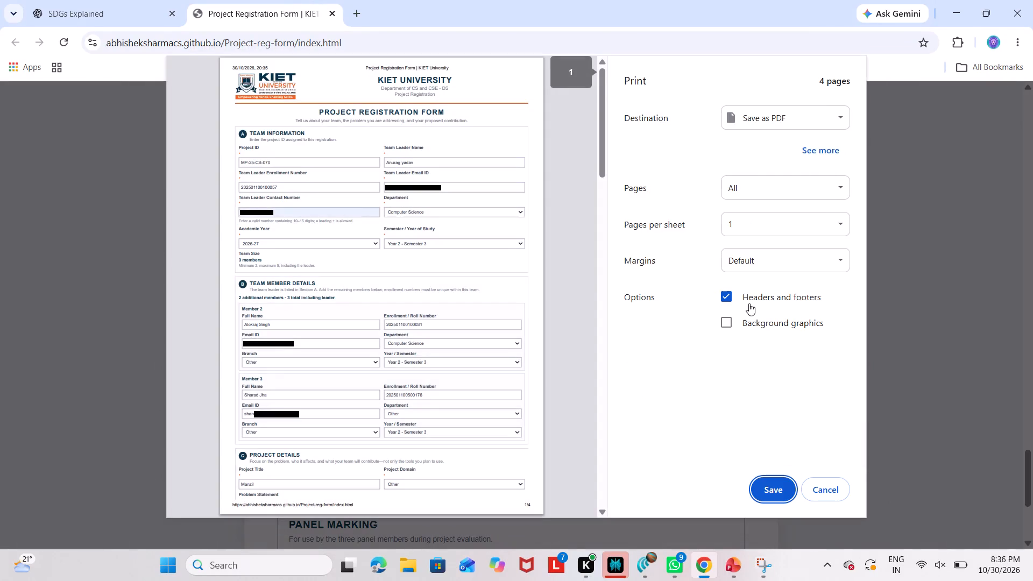
click(783, 488)
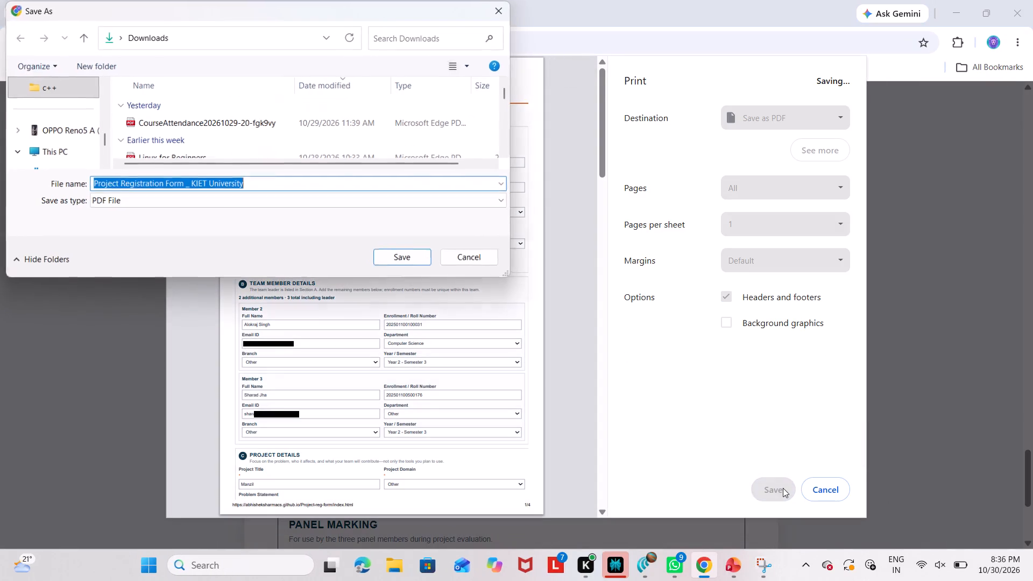
click(420, 262)
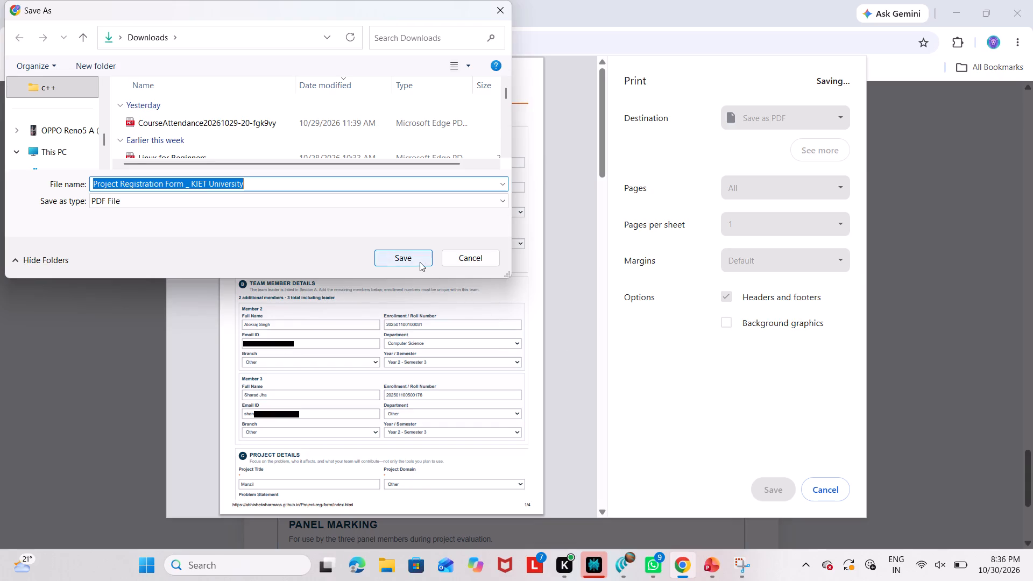
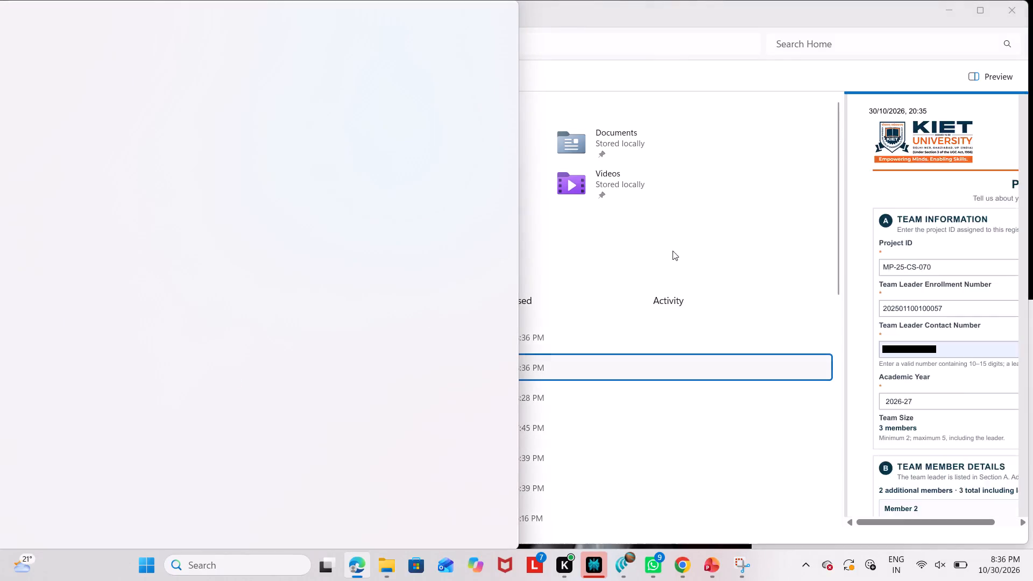
Review the saved registration form PDF from Team Information through Target Users / Beneficiaries and Expected Outcomes on page 2.
click(477, 7)
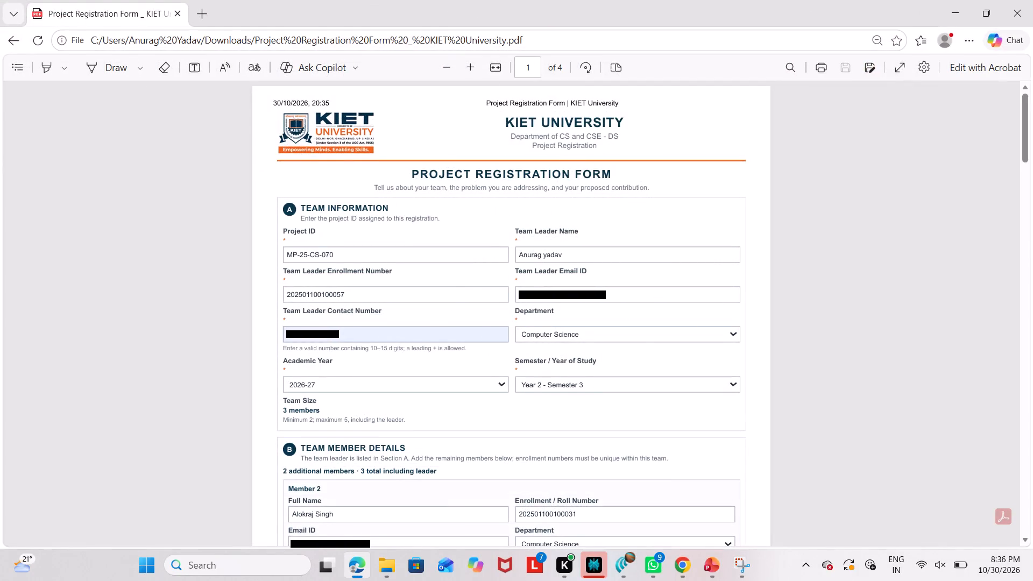
scroll(434, 358, down, 2)
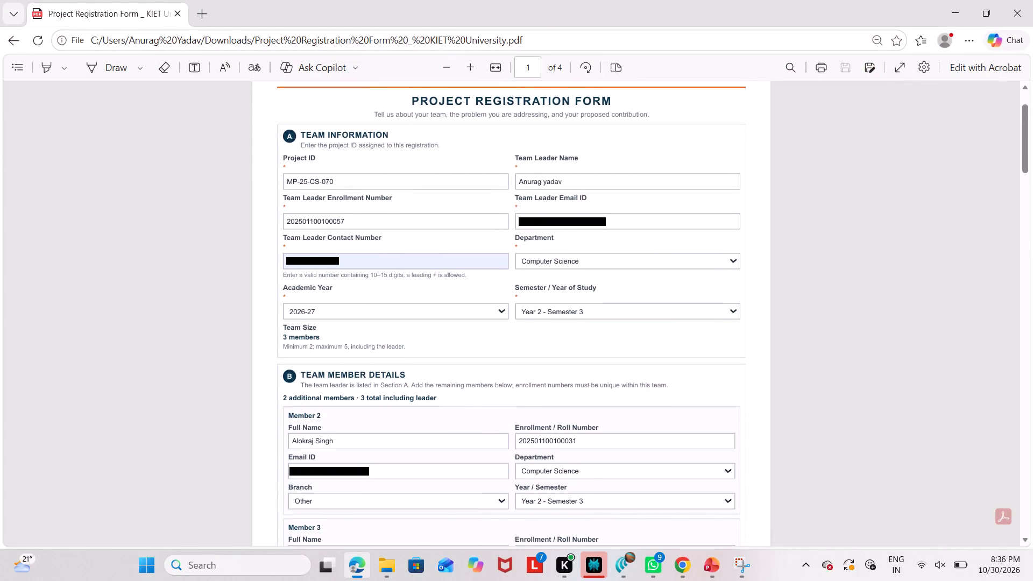
scroll(434, 358, down, 2)
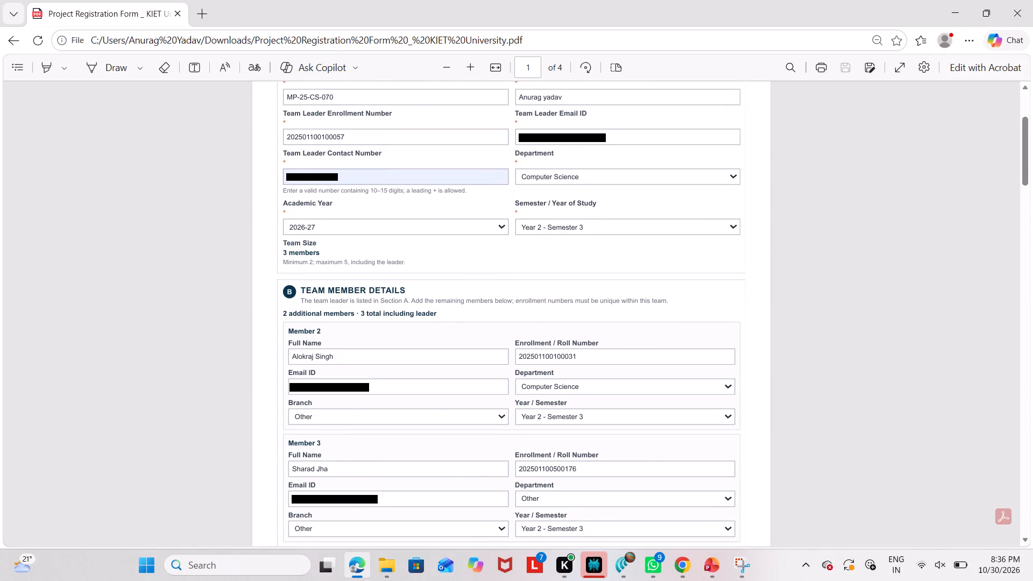
scroll(434, 358, down, 4)
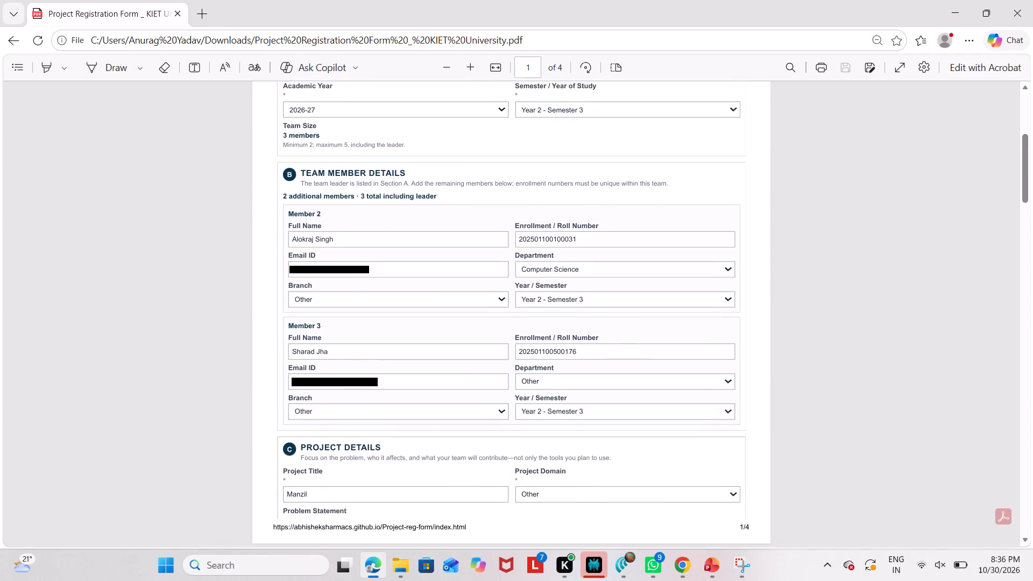
scroll(434, 358, down, 4)
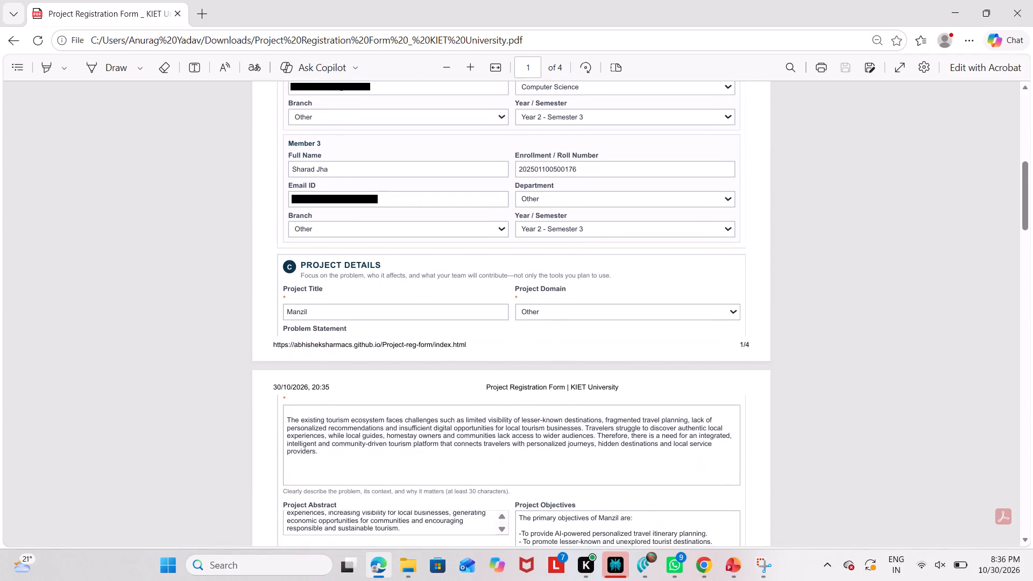
scroll(434, 358, down, 5)
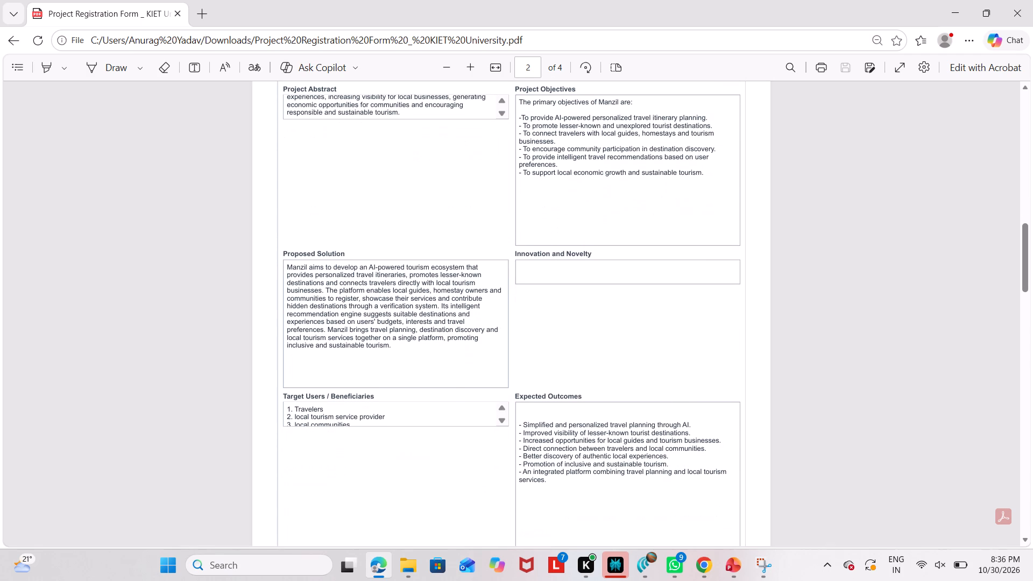
scroll(434, 358, down, 2)
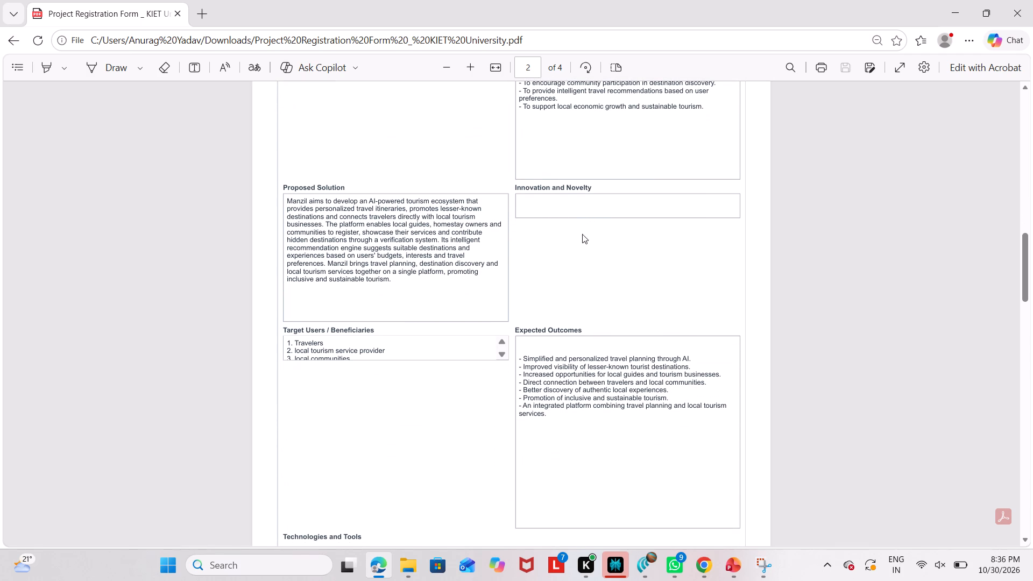
drag(503, 354, 442, 356)
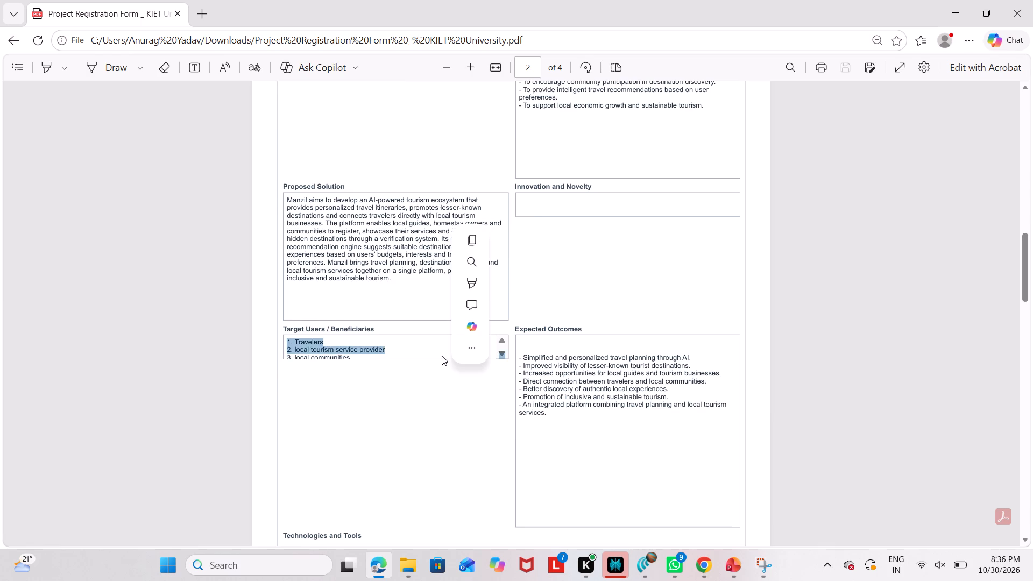
Check the SDG selections and justification, Research and Innovation, and Faculty Guide Details on pages 3 and 4 of the PDF.
scroll(442, 356, down, 5)
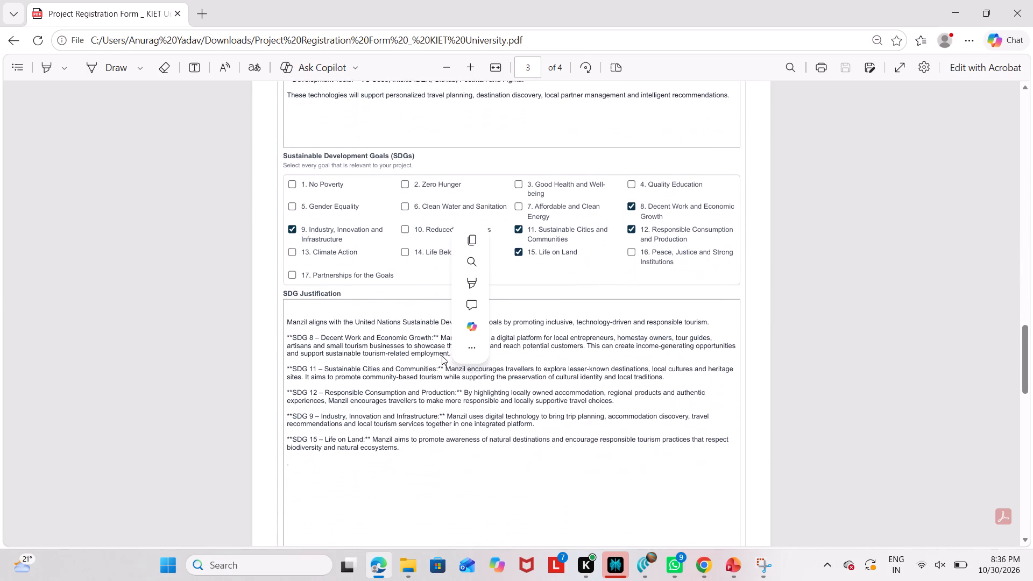
scroll(442, 356, down, 2)
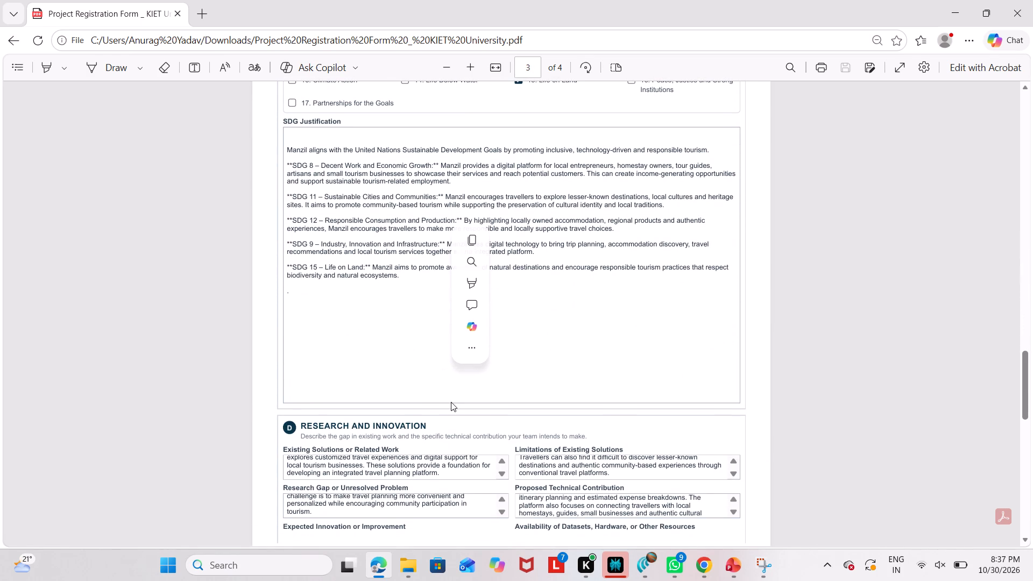
click(528, 187)
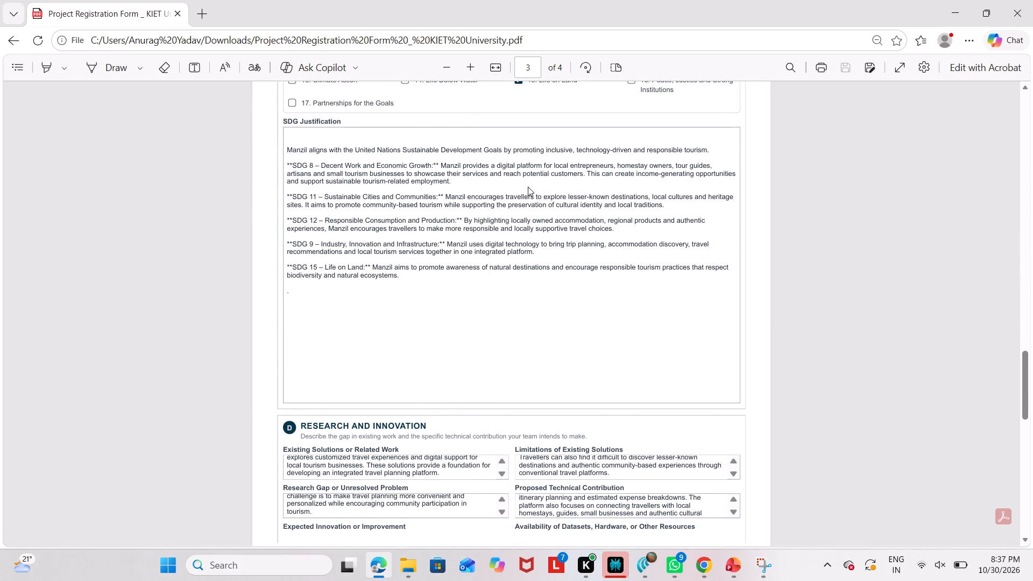
scroll(528, 187, up, 2)
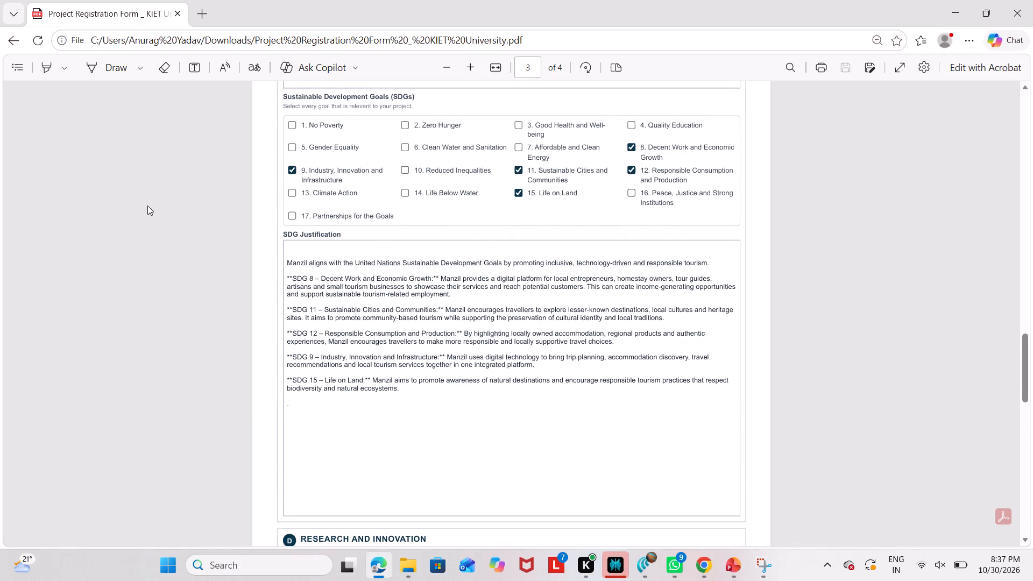
scroll(406, 284, down, 3)
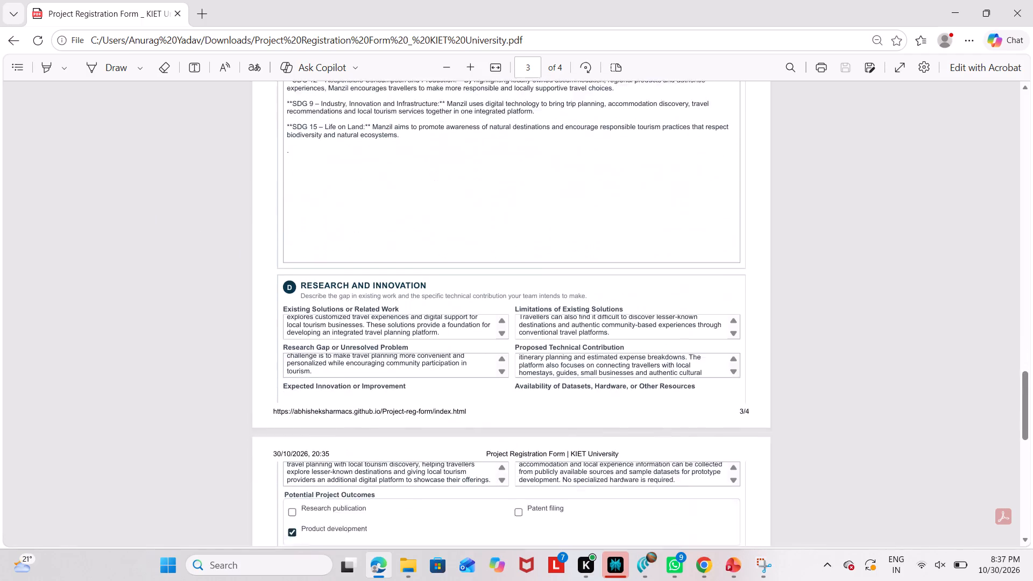
scroll(406, 284, down, 1)
scroll(406, 284, up, 2)
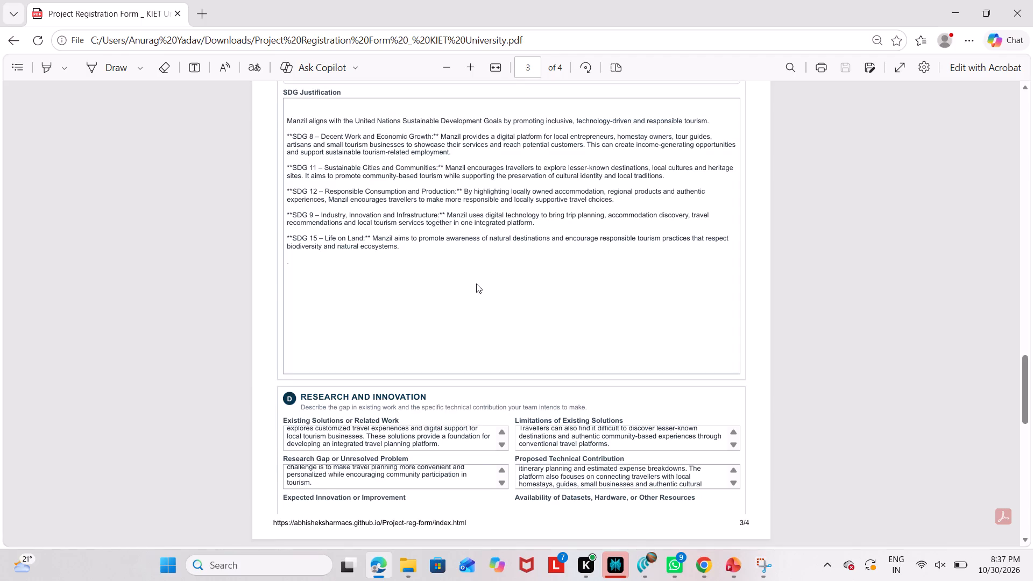
scroll(476, 284, down, 3)
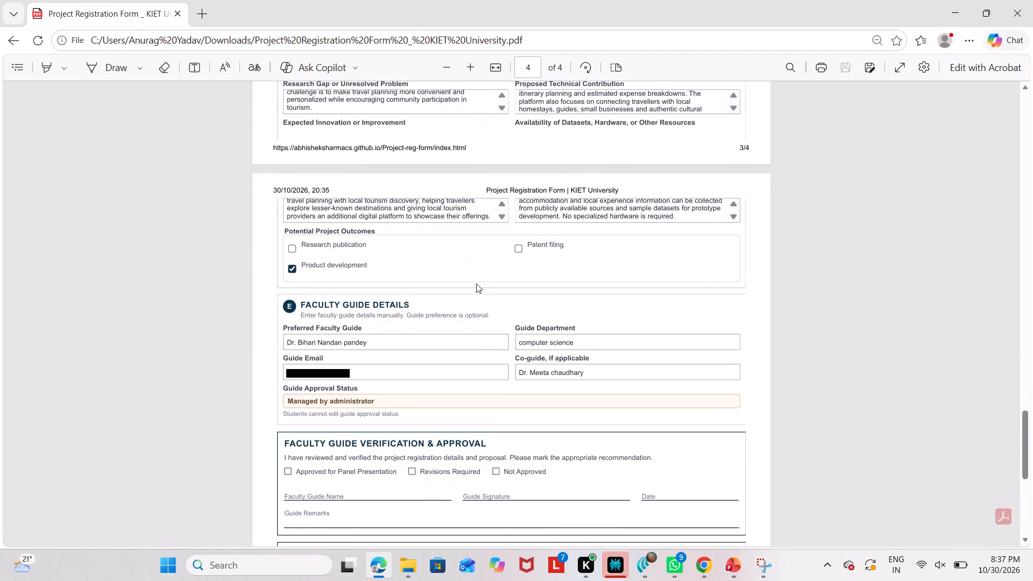
scroll(476, 284, down, 2)
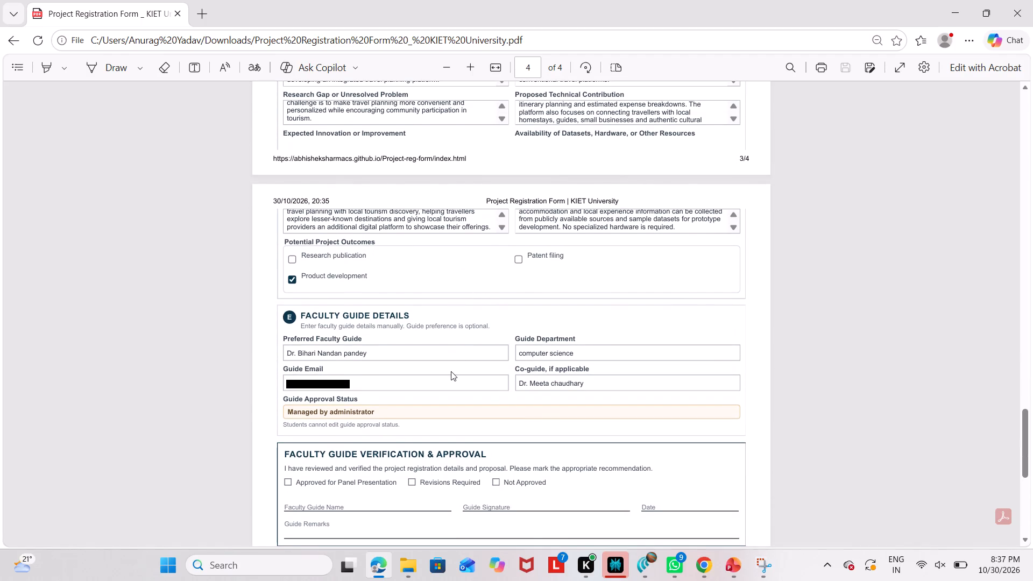
Go back to page 2 of the PDF and inspect the Innovation and Novelty box, trying to select its contents.
scroll(451, 371, up, 7)
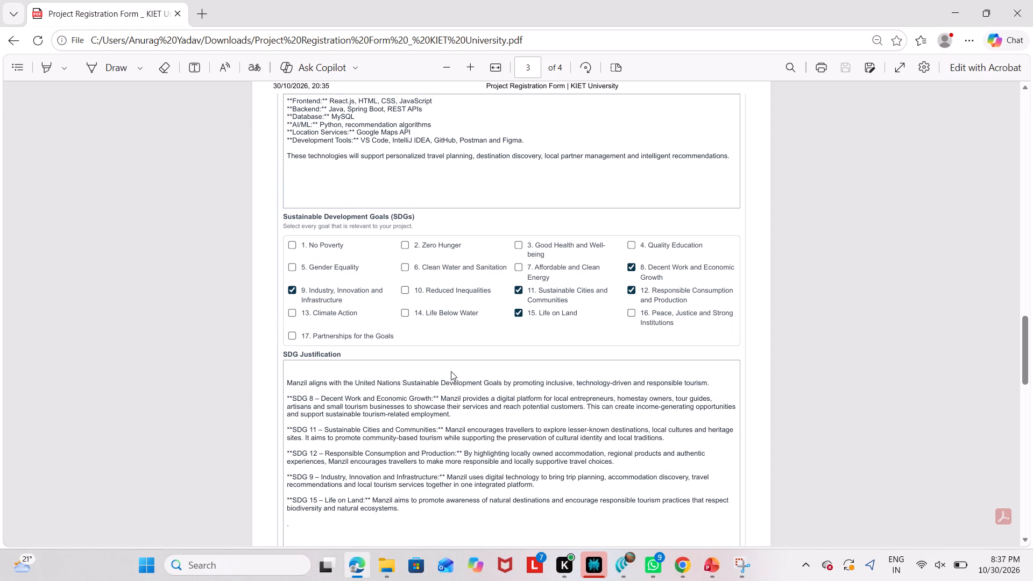
scroll(451, 371, up, 5)
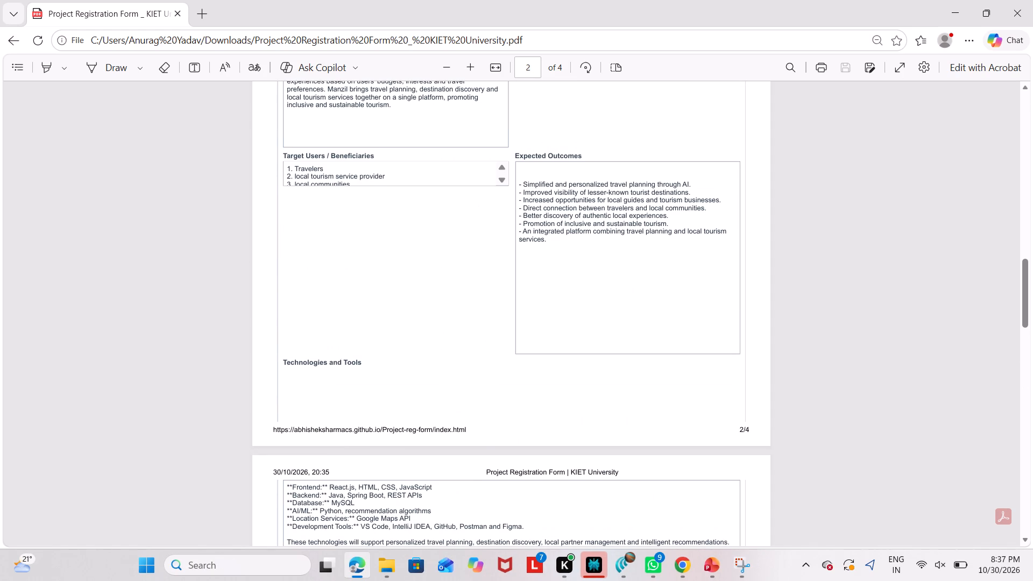
scroll(524, 204, up, 4)
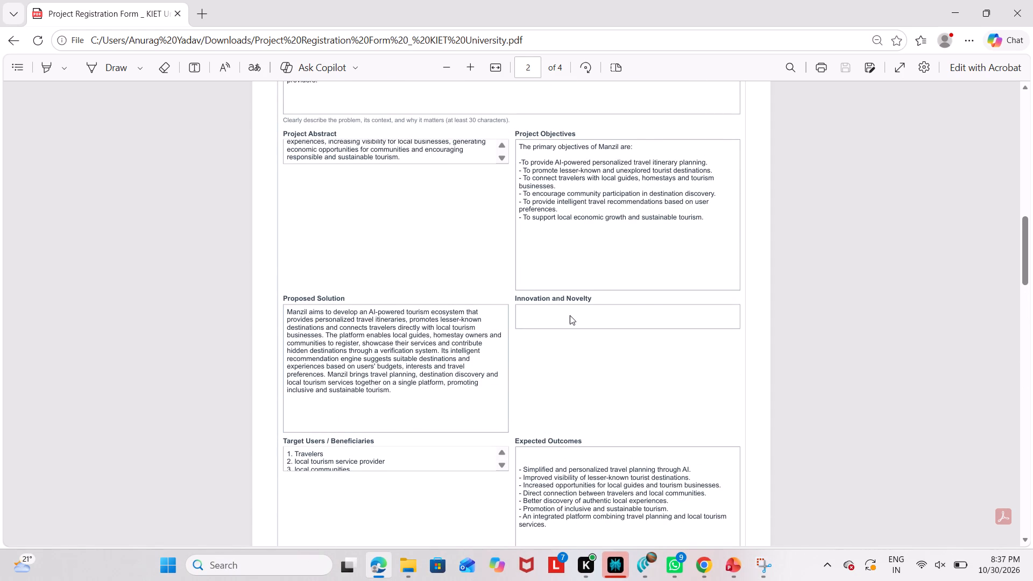
click(570, 315)
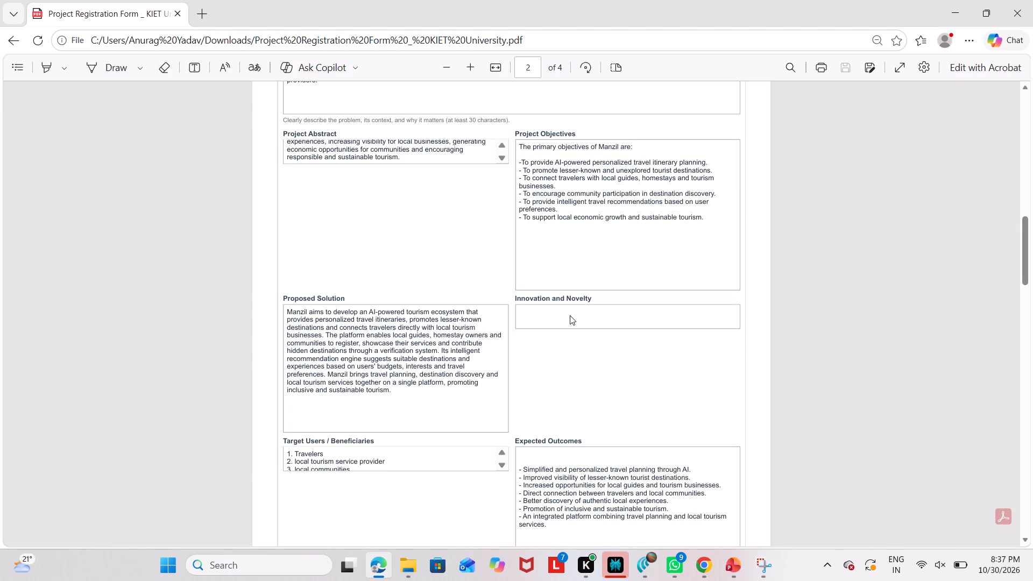
click(570, 315)
drag(570, 315, 574, 315)
drag(574, 315, 580, 312)
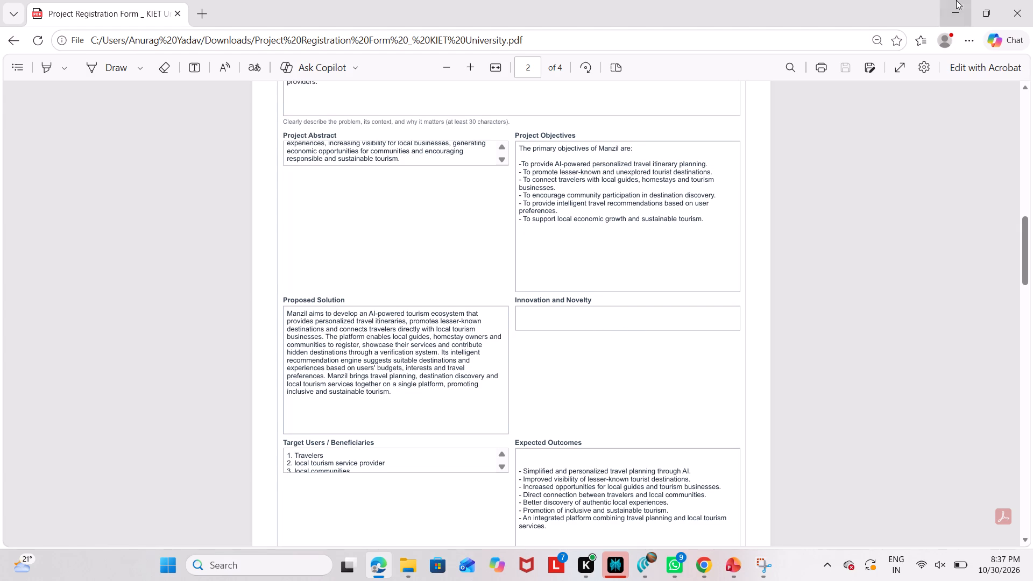
Compare the Research and Innovation section of the web form in Chrome with the same section of the PDF in Edge.
click(958, 5)
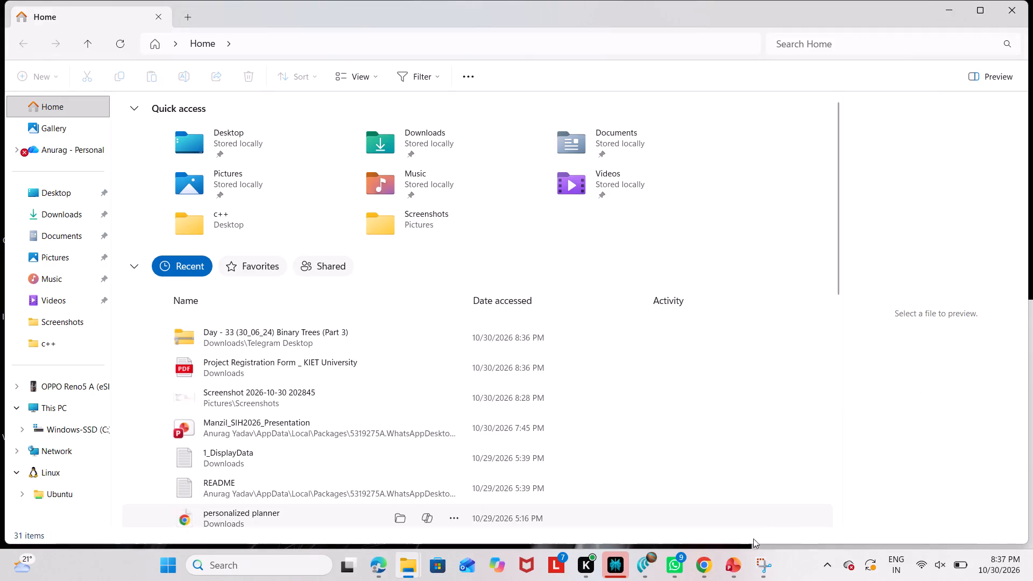
click(700, 563)
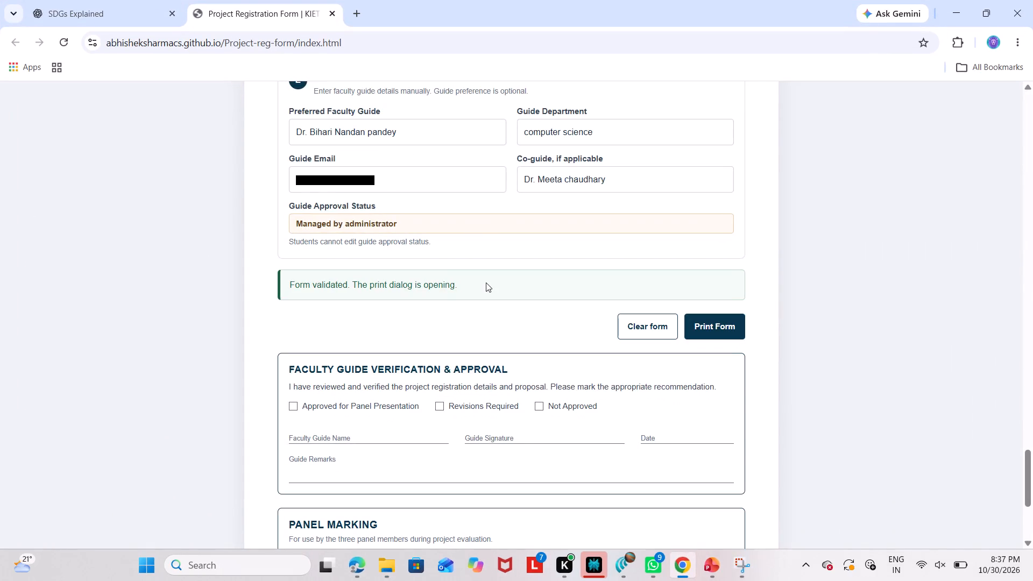
scroll(486, 282, up, 6)
scroll(486, 282, down, 2)
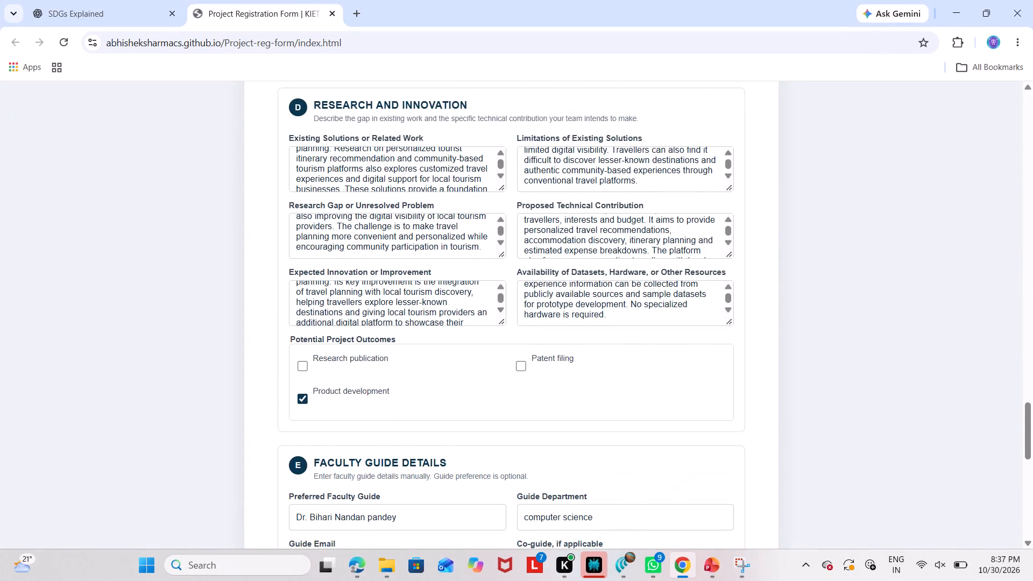
scroll(469, 307, up, 2)
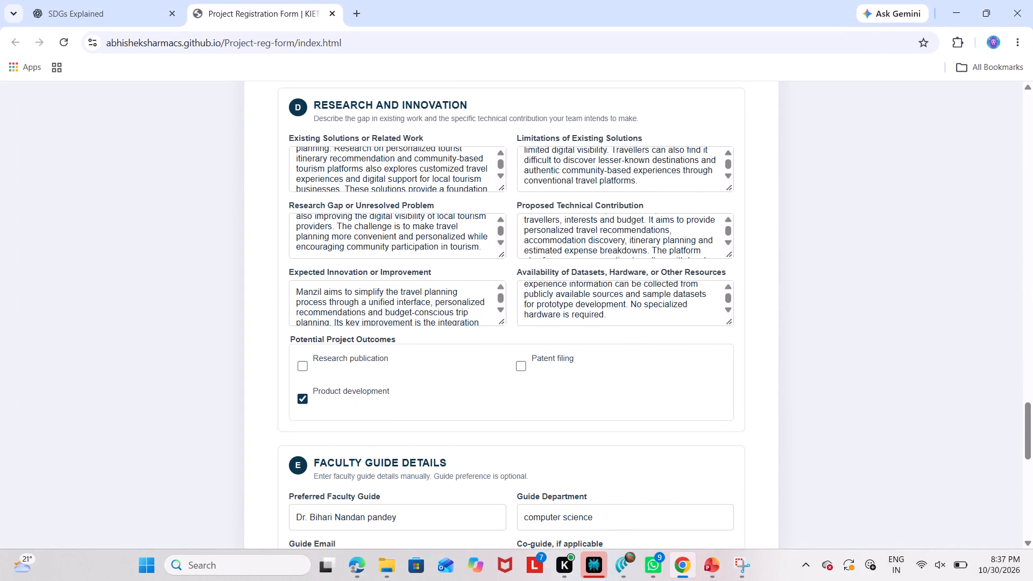
scroll(469, 307, up, 1)
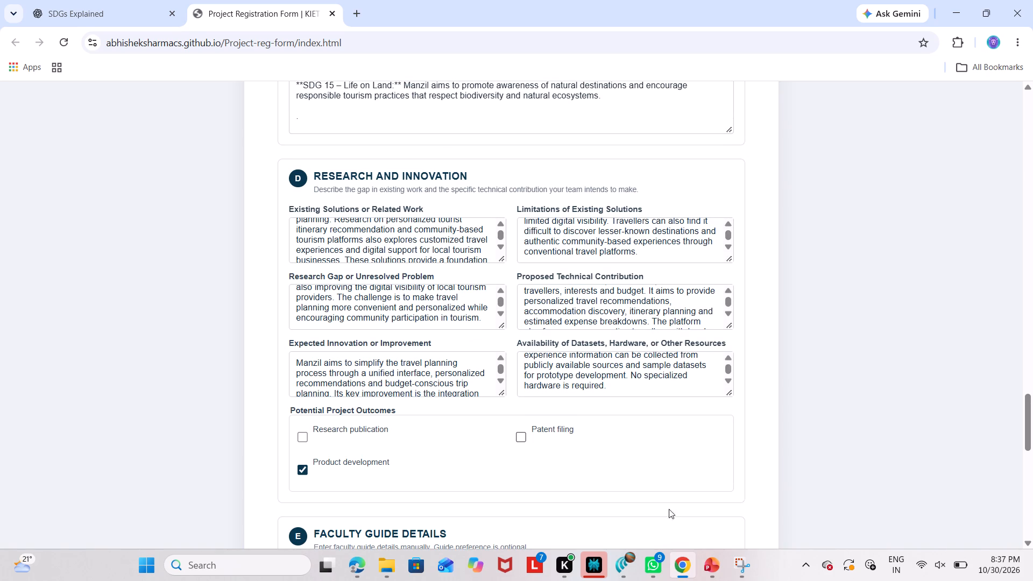
click(681, 571)
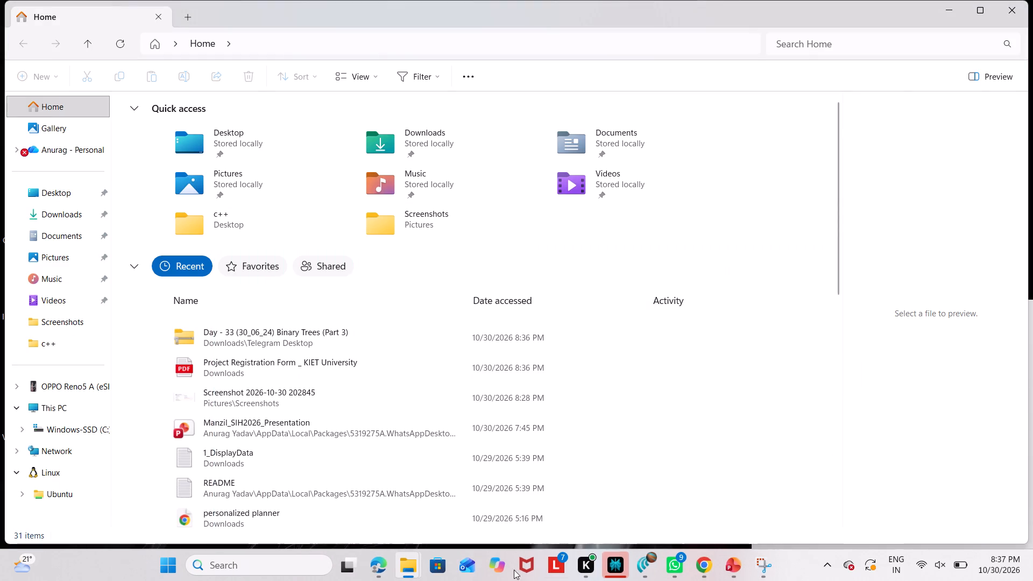
click(381, 559)
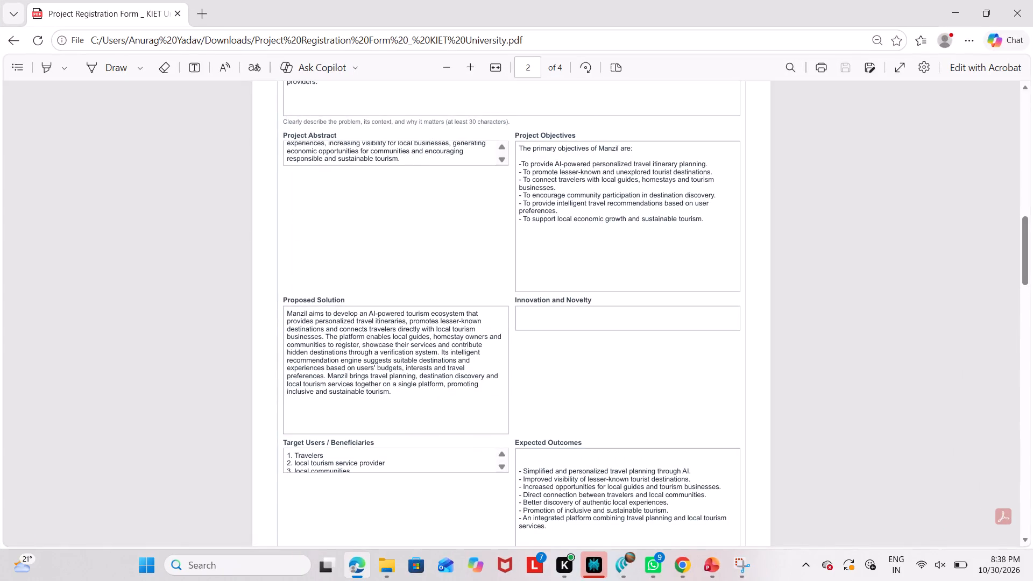
scroll(441, 362, down, 7)
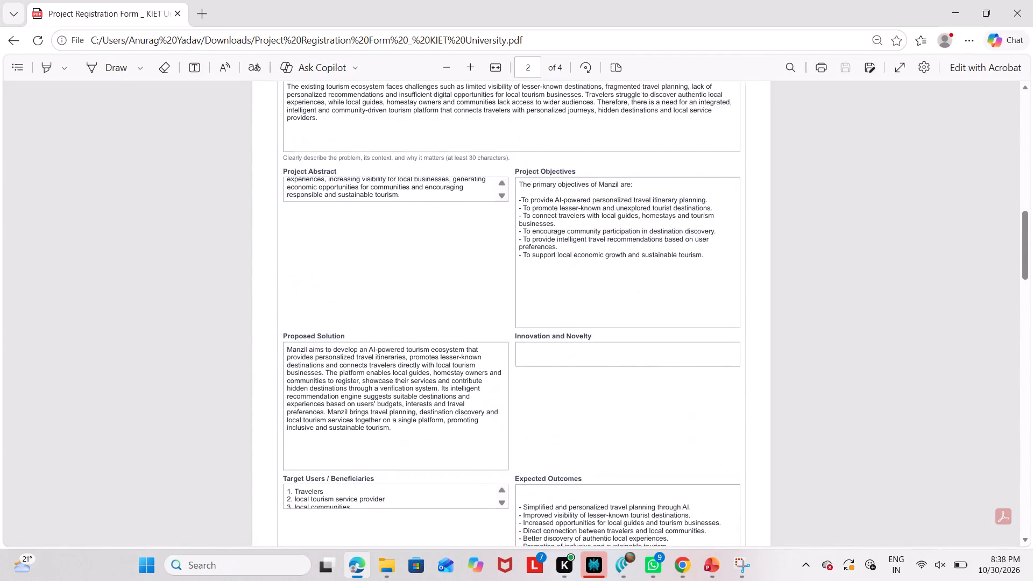
scroll(441, 362, down, 8)
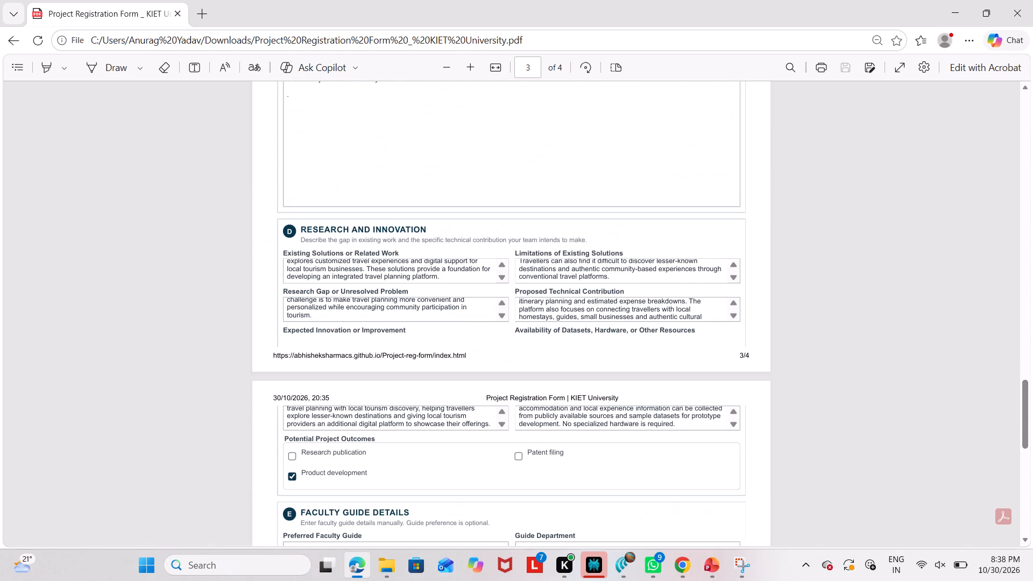
scroll(441, 362, down, 2)
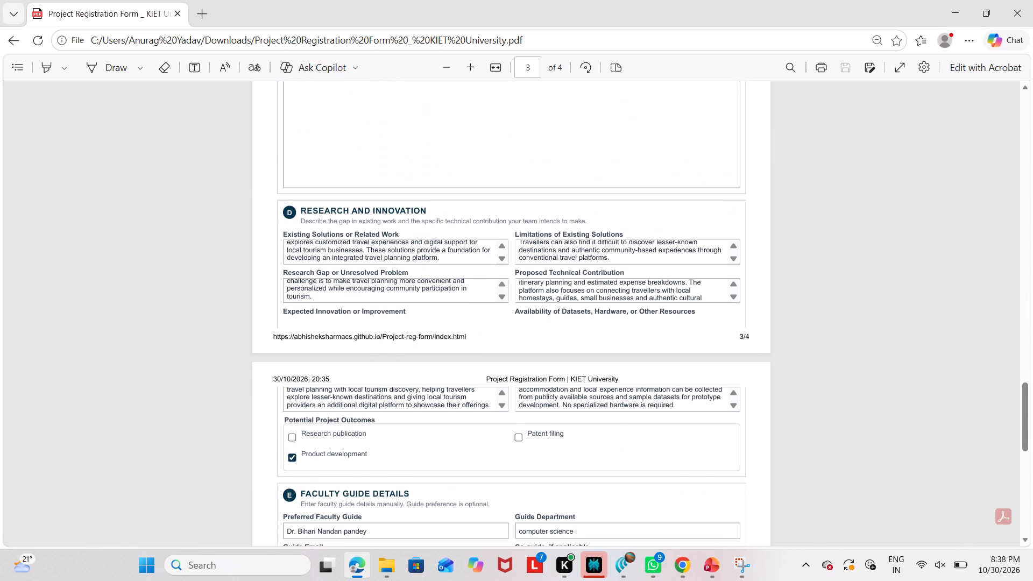
scroll(441, 362, down, 2)
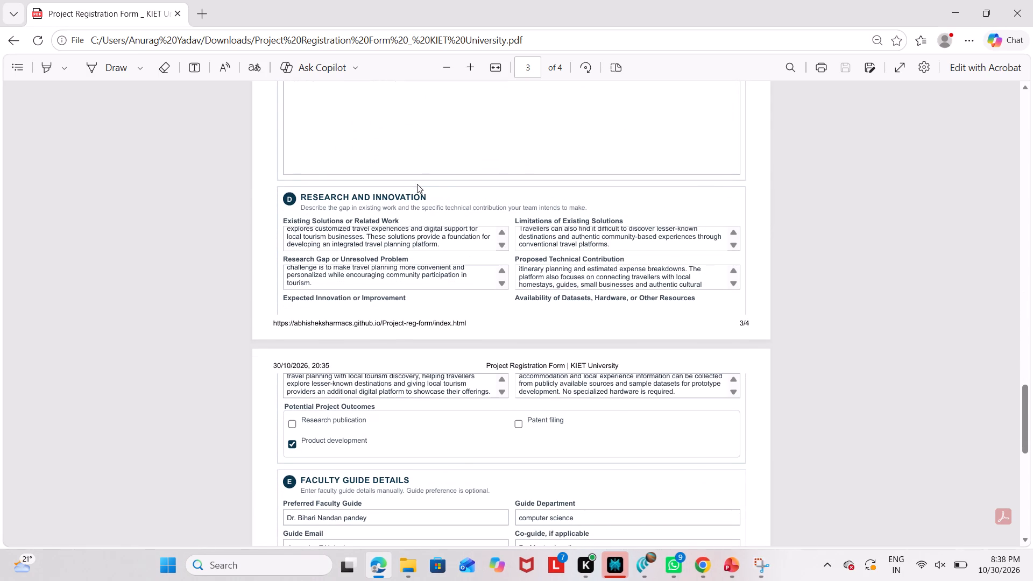
In the Chrome web form, enlarge the Existing Solutions, Limitations, Research Gap and Proposed Technical Contribution boxes to show their full text.
click(709, 559)
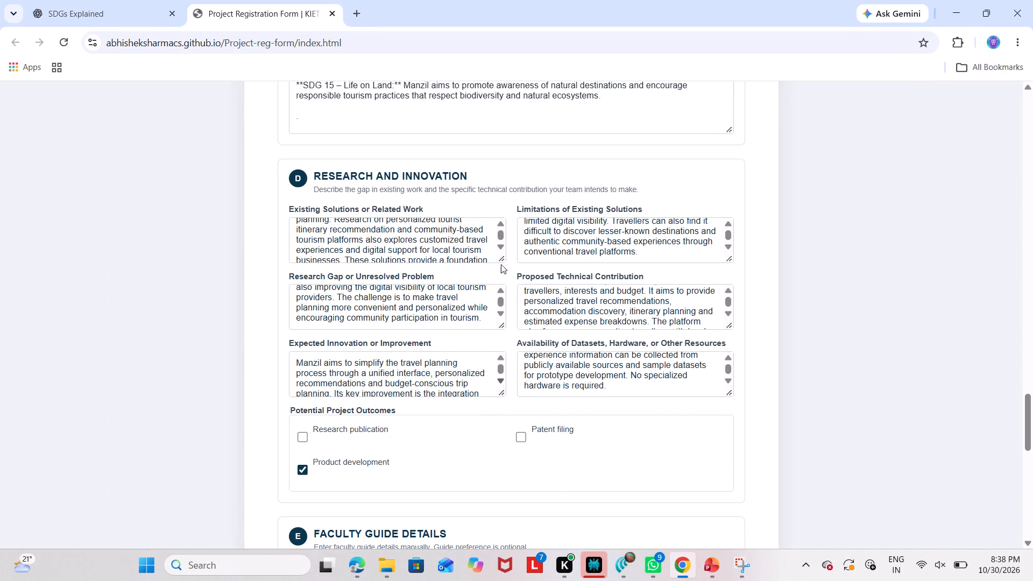
drag(503, 257, 518, 310)
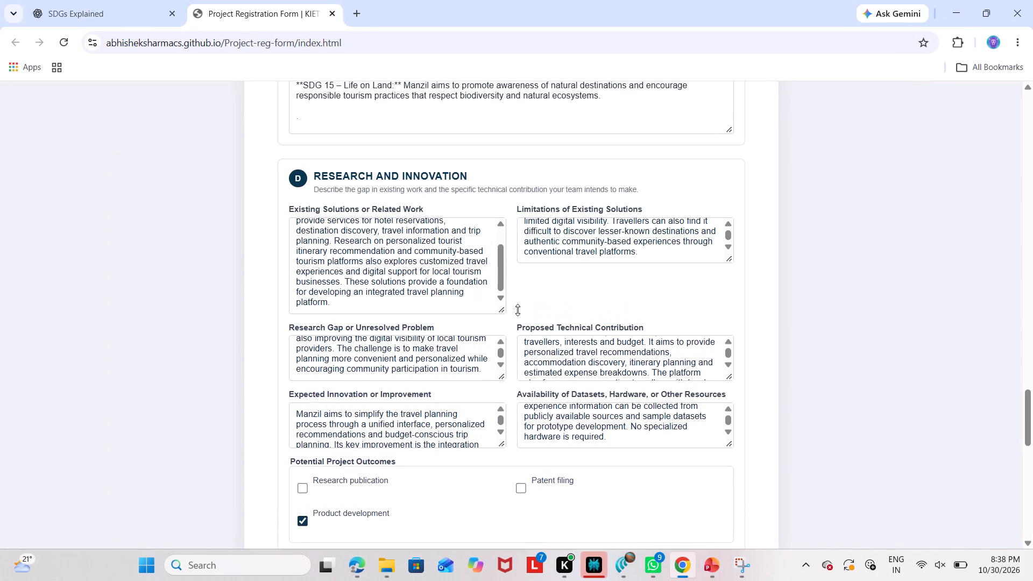
drag(518, 310, 519, 357)
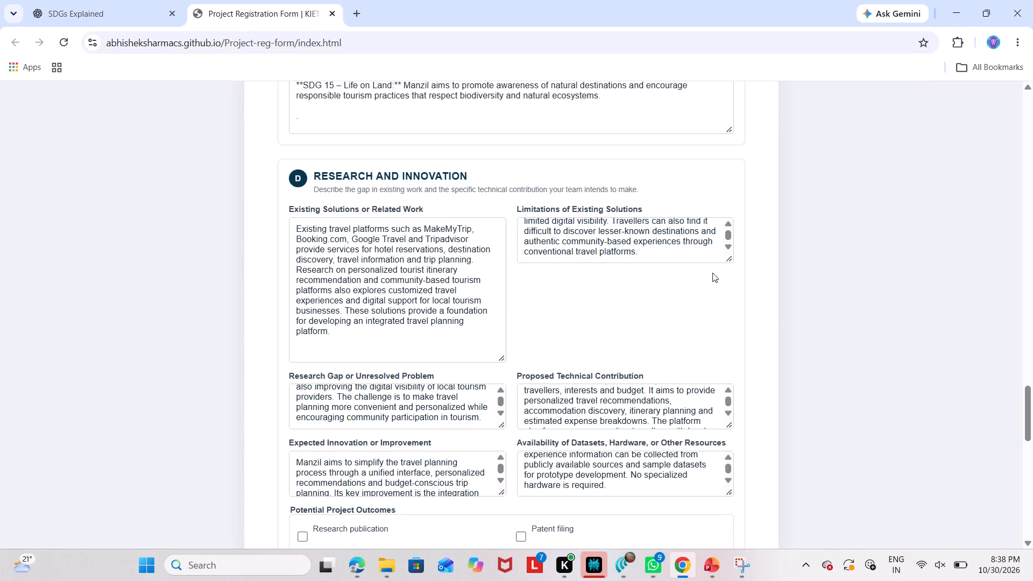
drag(725, 260, 751, 364)
drag(501, 427, 532, 495)
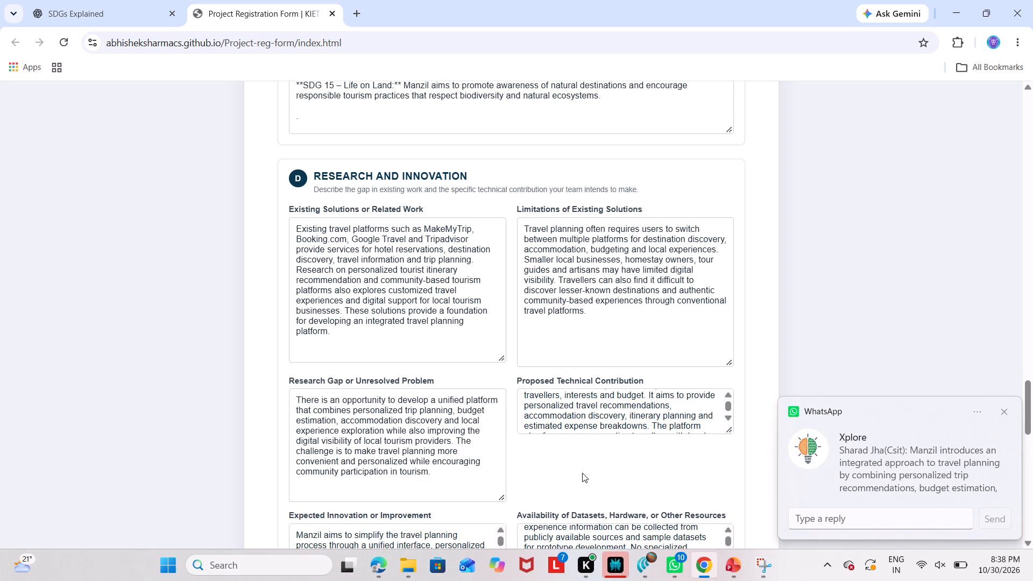
click(726, 436)
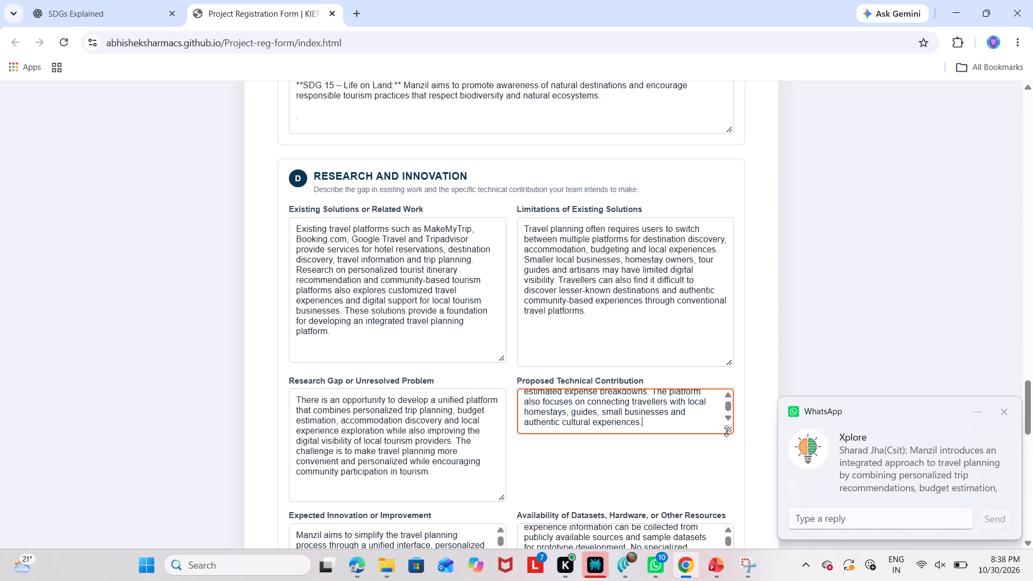
drag(726, 430, 740, 507)
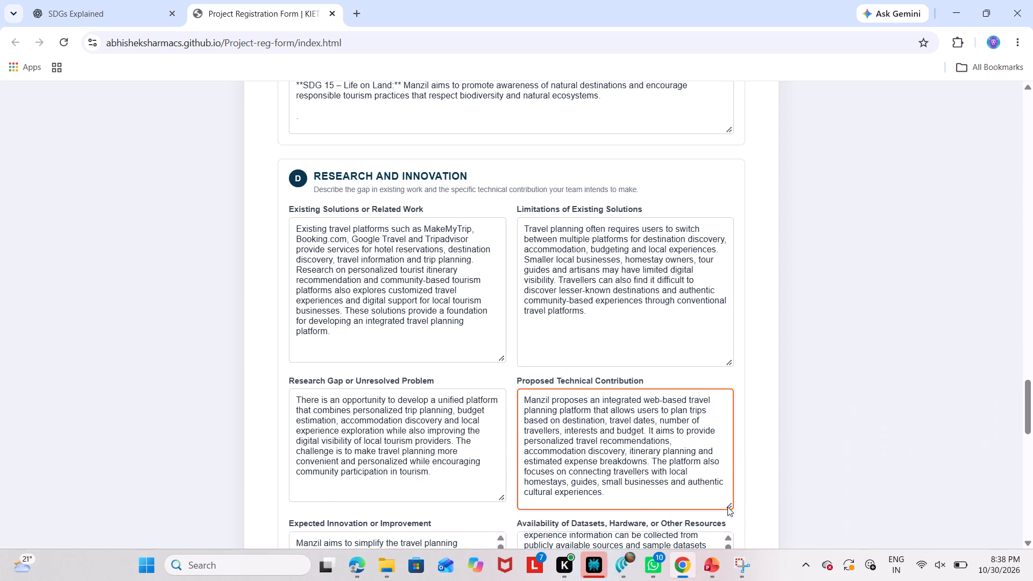
Enlarge the Expected Innovation or Improvement and Availability of Datasets, Hardware, or Other Resources boxes to show all their text.
scroll(558, 478, down, 2)
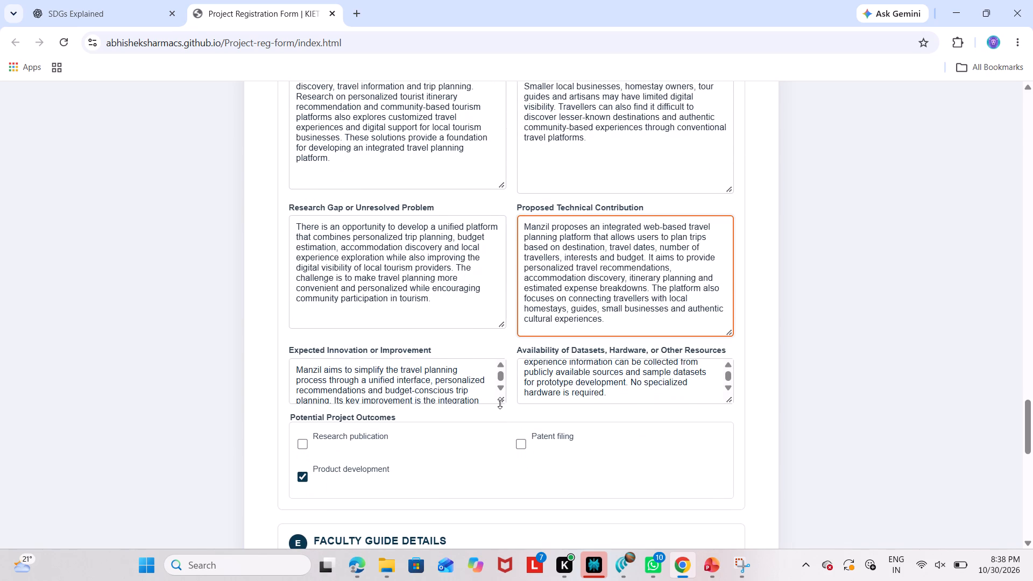
drag(499, 400, 525, 480)
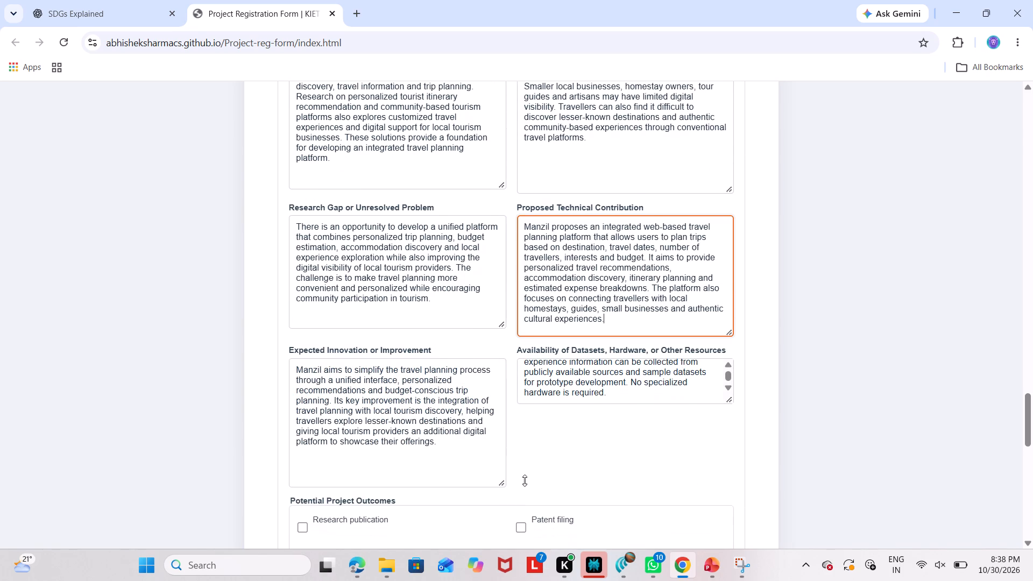
drag(525, 480, 519, 462)
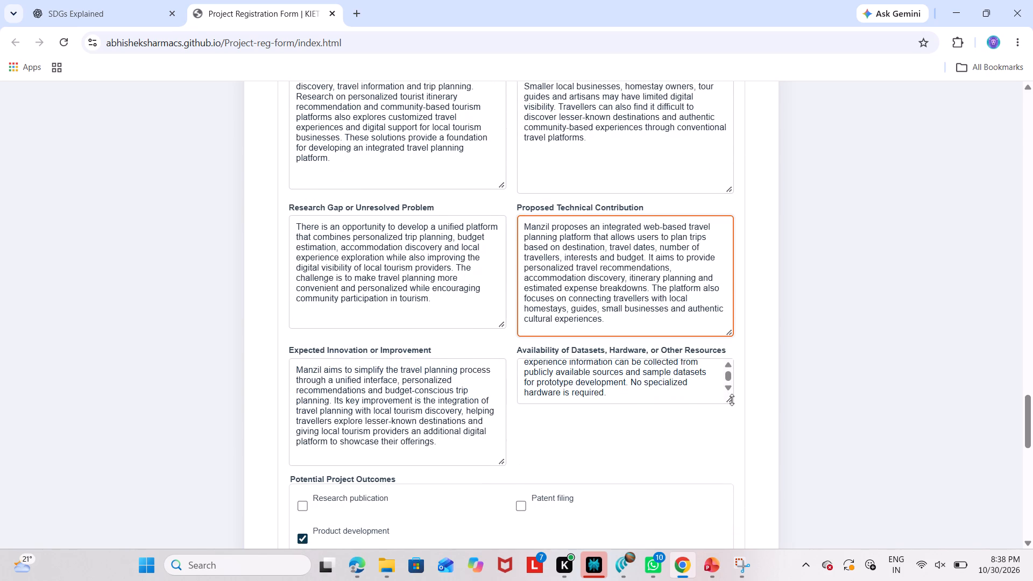
drag(732, 400, 757, 488)
Make the Target Users / Beneficiaries box slightly taller, leaving about one blank line below its three-item list.
scroll(779, 359, down, 2)
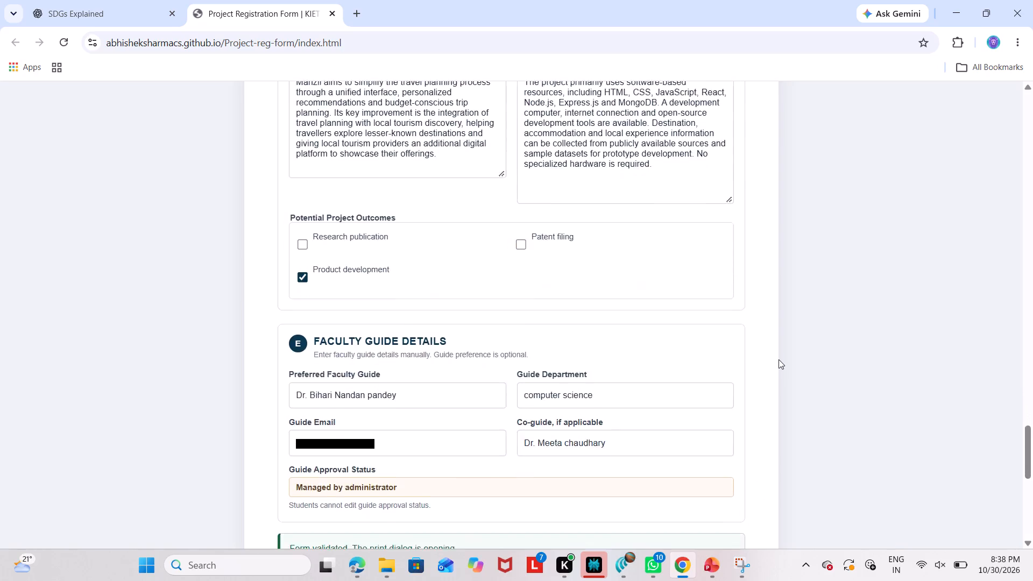
scroll(779, 359, down, 2)
scroll(615, 353, up, 3)
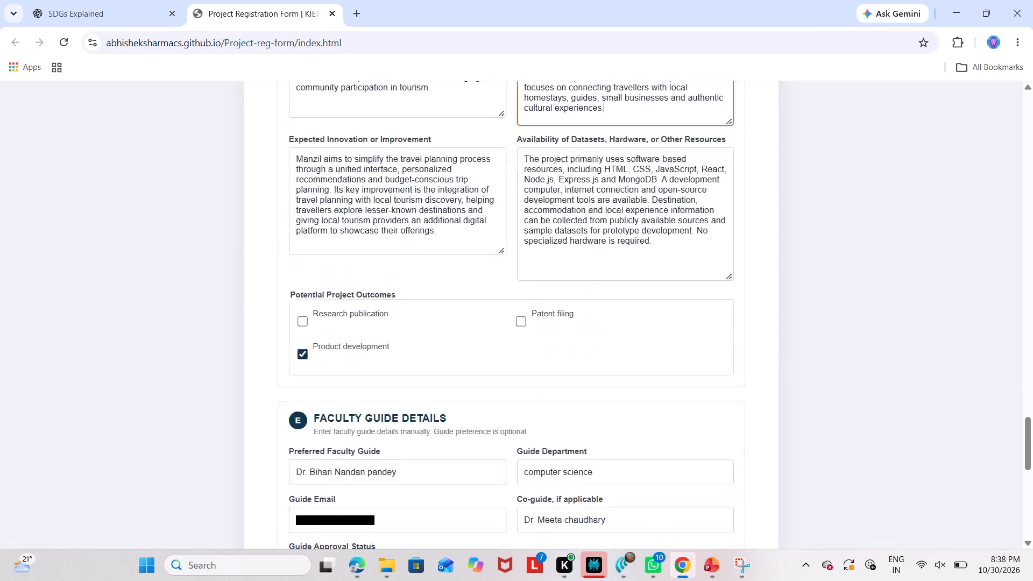
scroll(615, 353, up, 6)
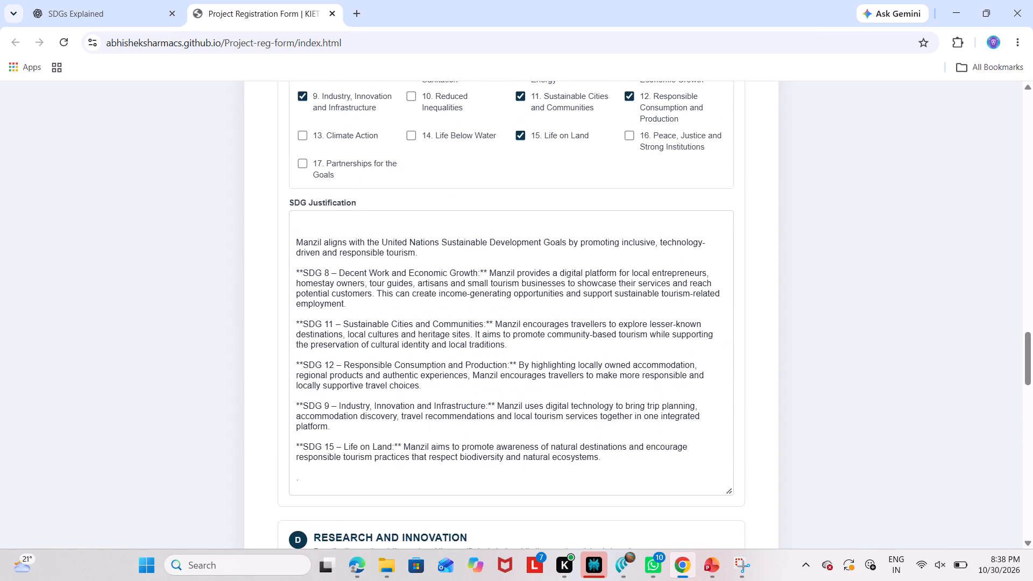
scroll(615, 353, up, 6)
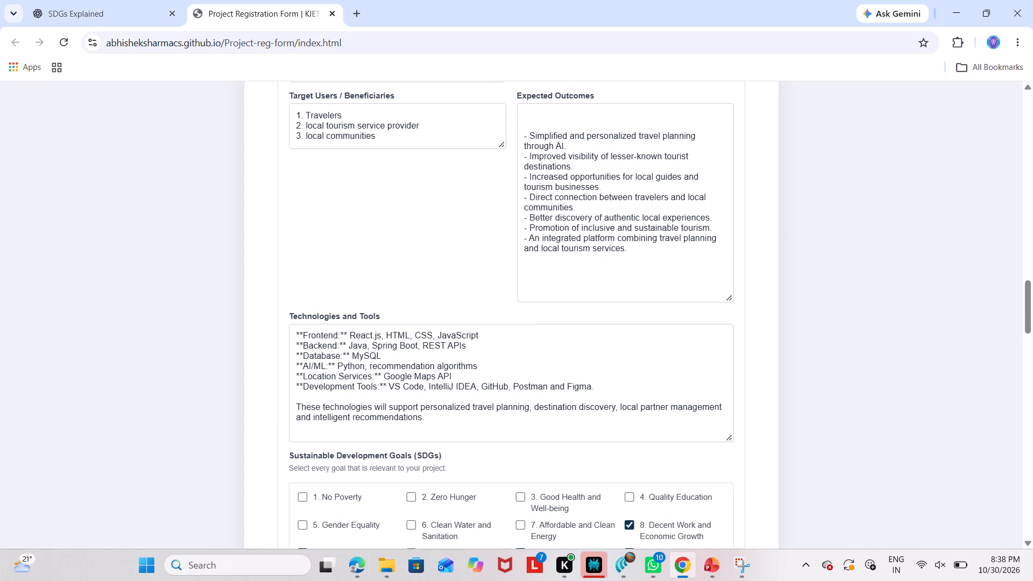
scroll(557, 420, up, 4)
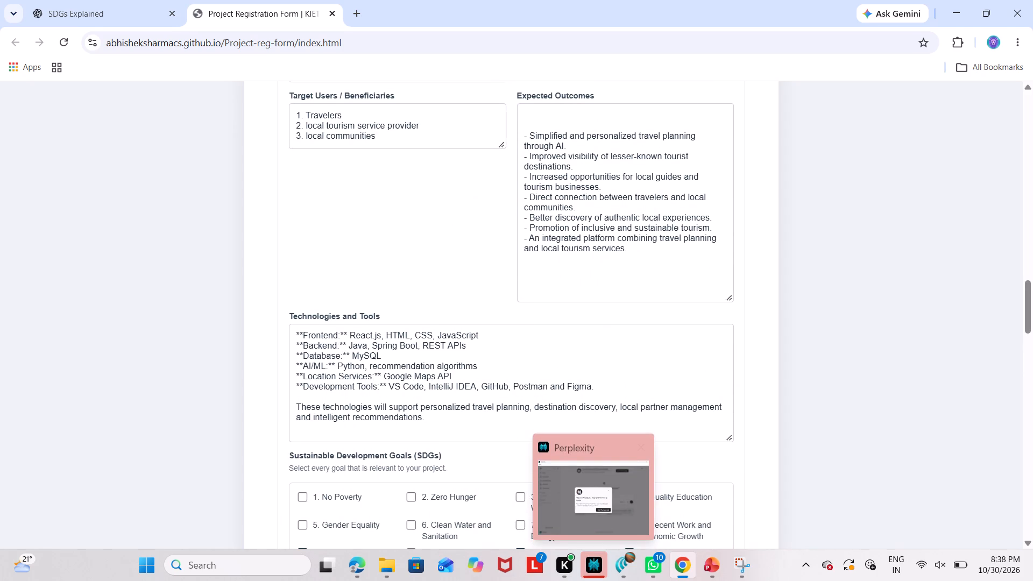
click(429, 260)
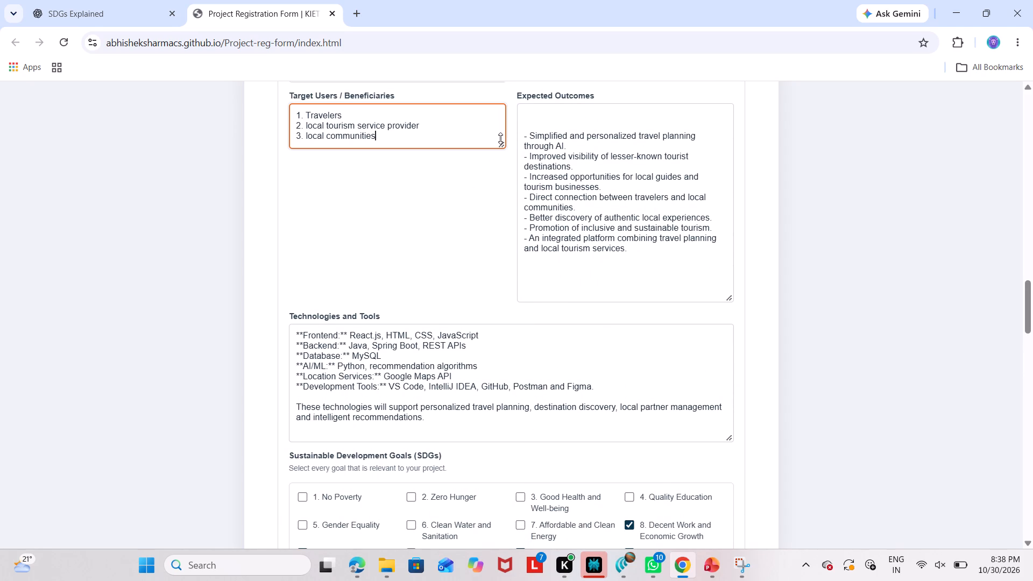
drag(500, 138, 503, 154)
drag(501, 142, 501, 152)
click(438, 190)
Extend the Proposed Solution box down far enough to show its paragraph through the words "sustainable tourism".
scroll(438, 190, up, 1)
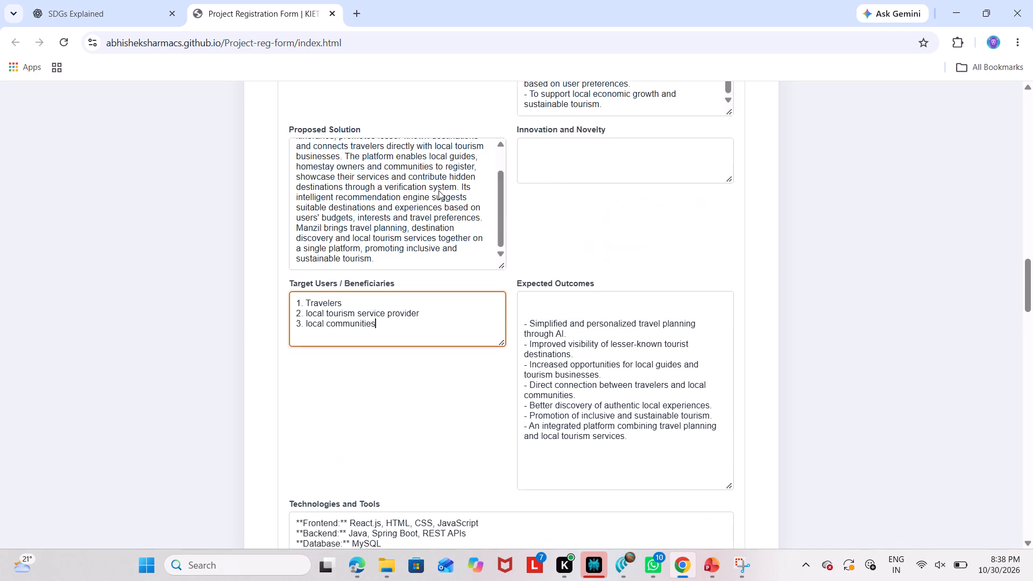
scroll(438, 190, up, 2)
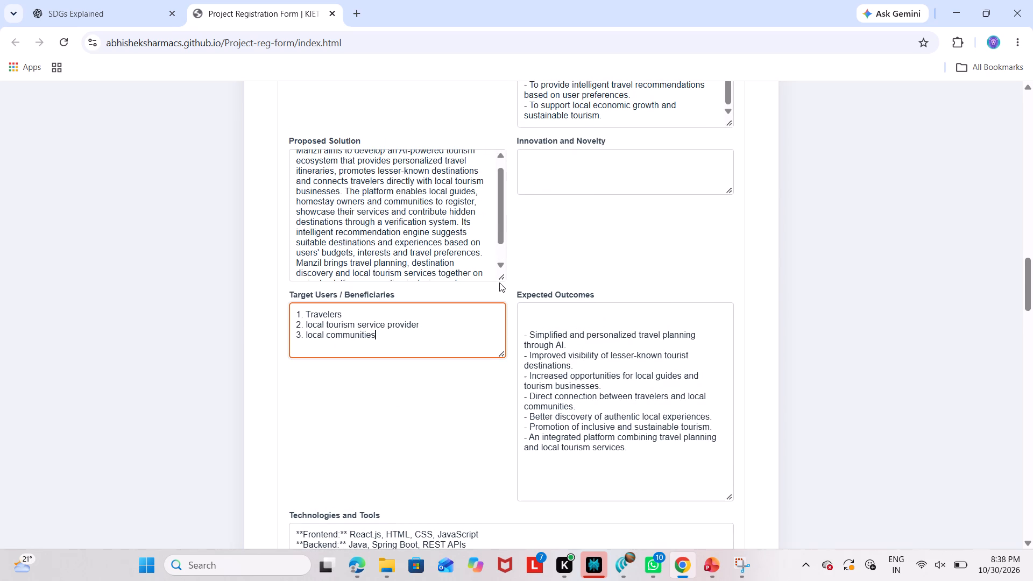
scroll(444, 238, up, 2)
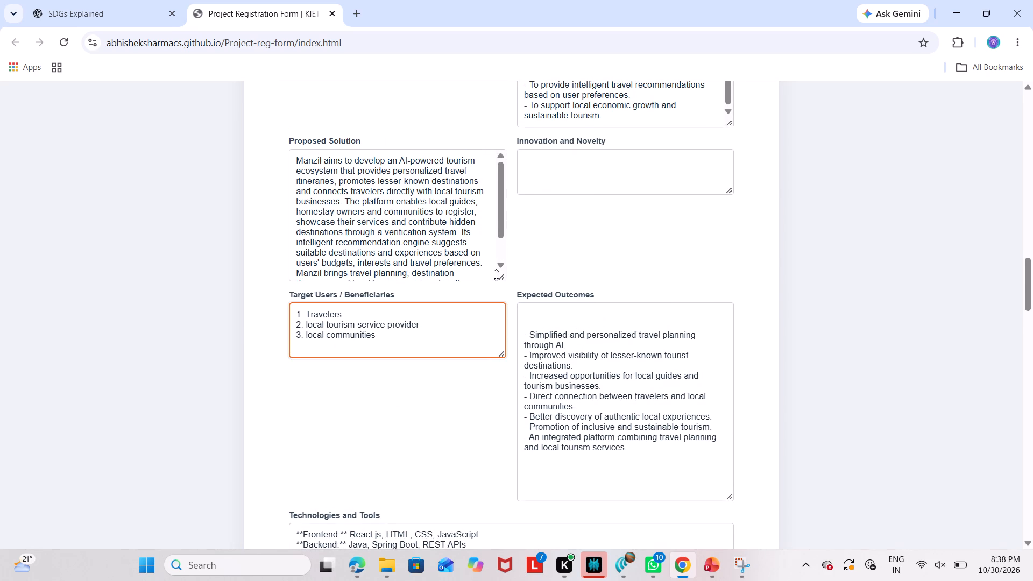
drag(499, 277, 506, 308)
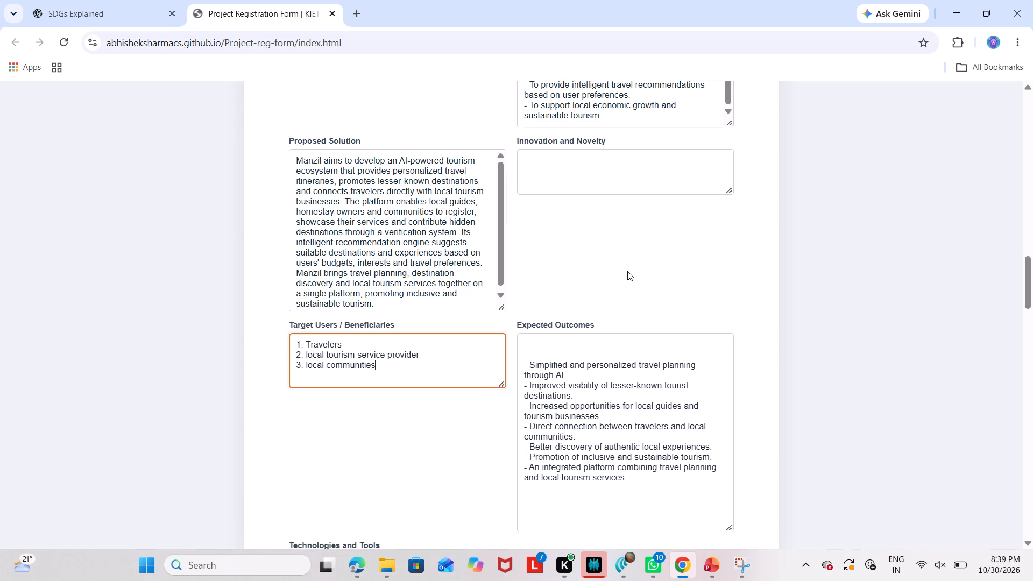
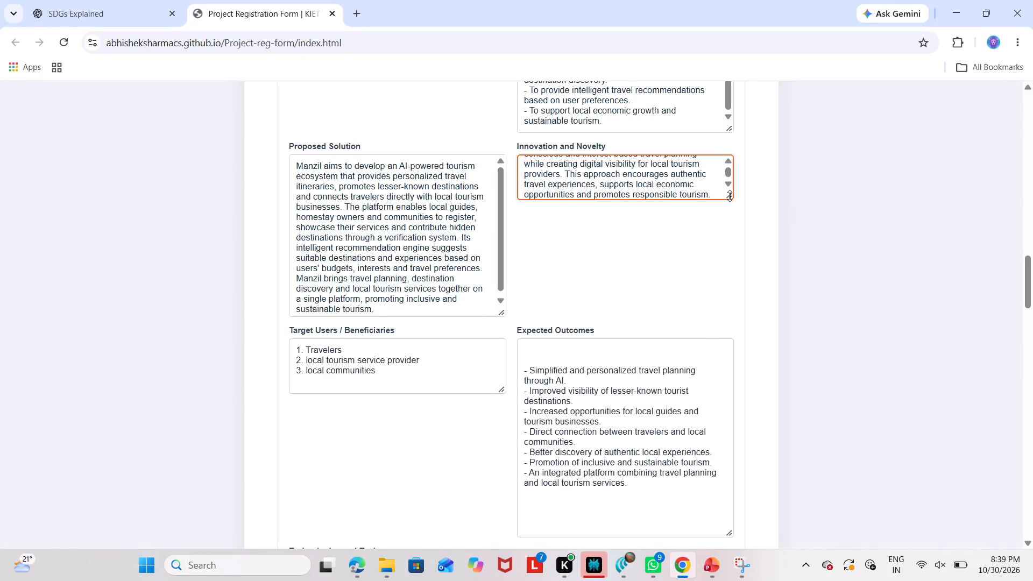
Enlarge the Innovation and Novelty box to show its full text, leaving about two blank lines below the last paragraph.
drag(730, 196, 744, 357)
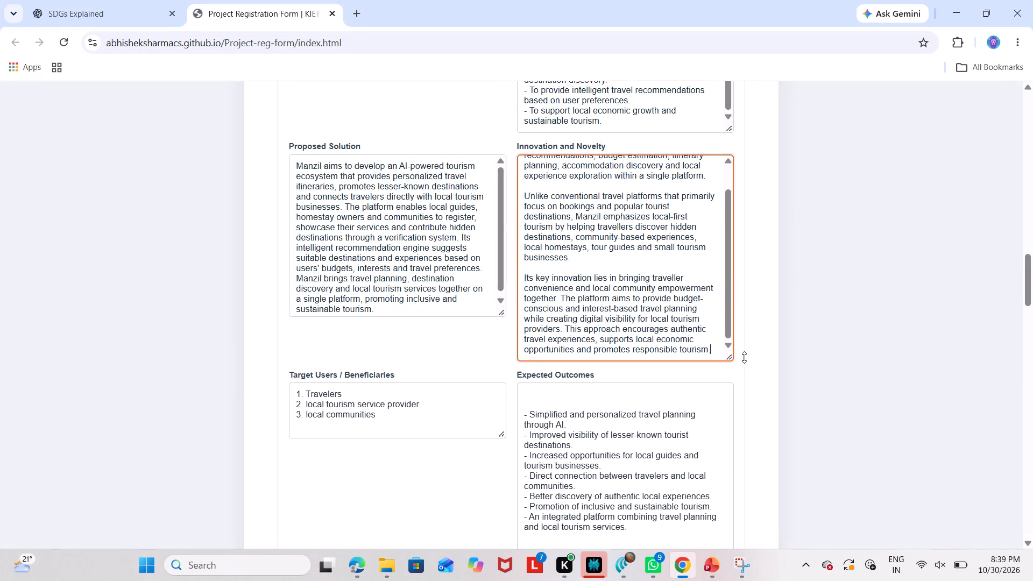
drag(744, 357, 763, 401)
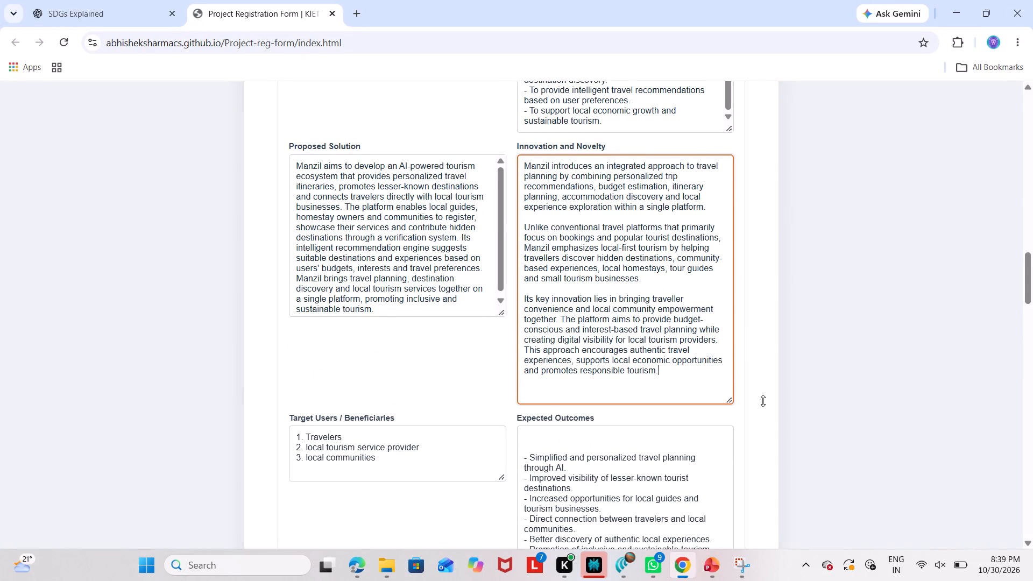
drag(763, 401, 766, 396)
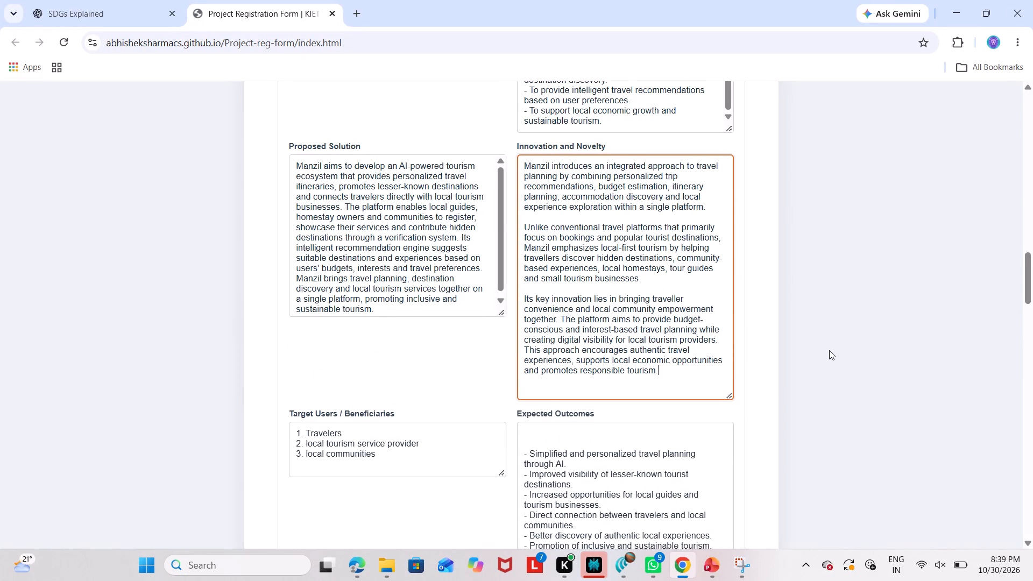
click(829, 350)
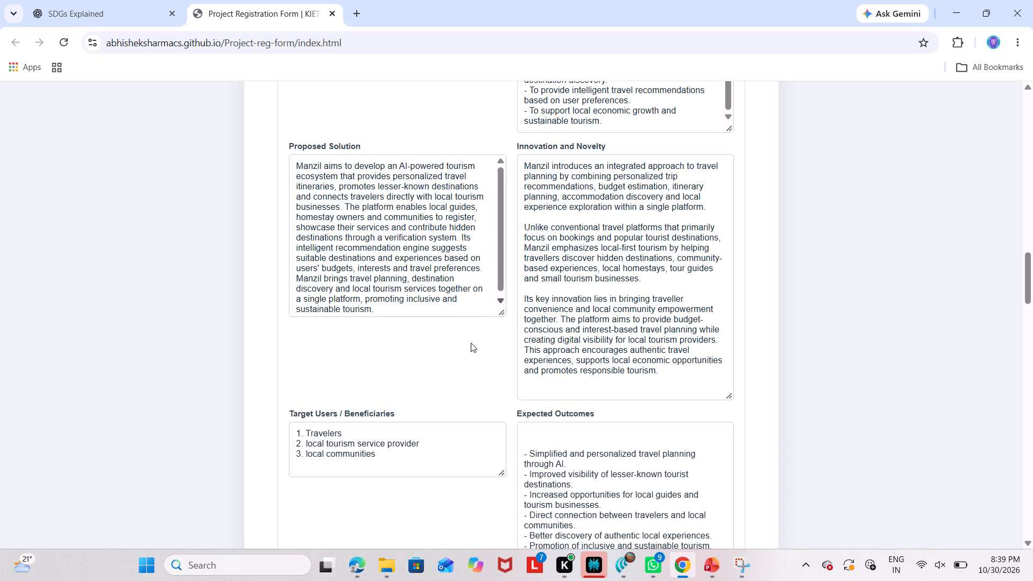
Review the form from the team member details through the faculty guide details, checking how the text fits in the project detail boxes.
scroll(479, 370, up, 1)
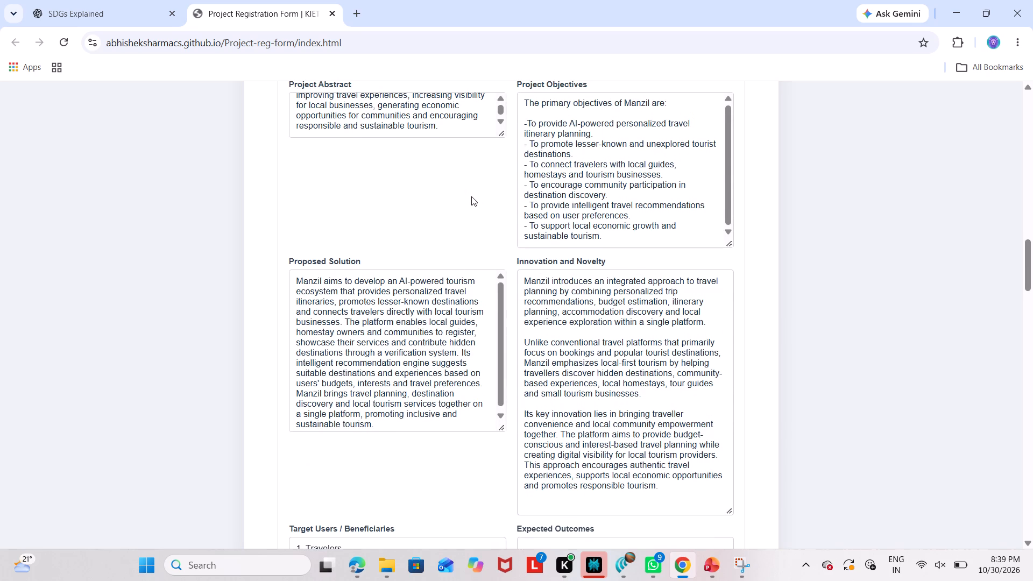
scroll(471, 196, up, 4)
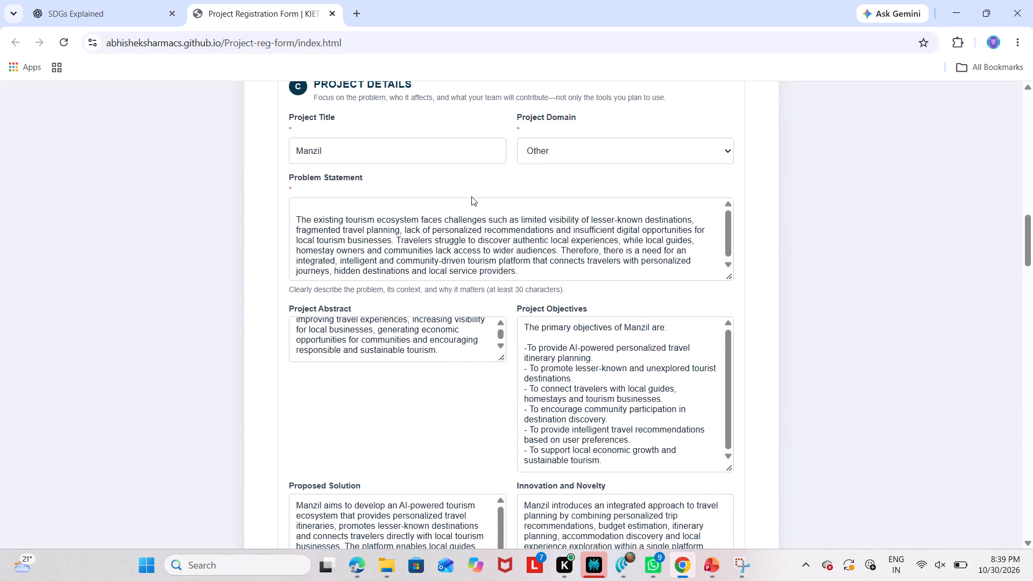
scroll(471, 196, down, 4)
scroll(471, 196, up, 8)
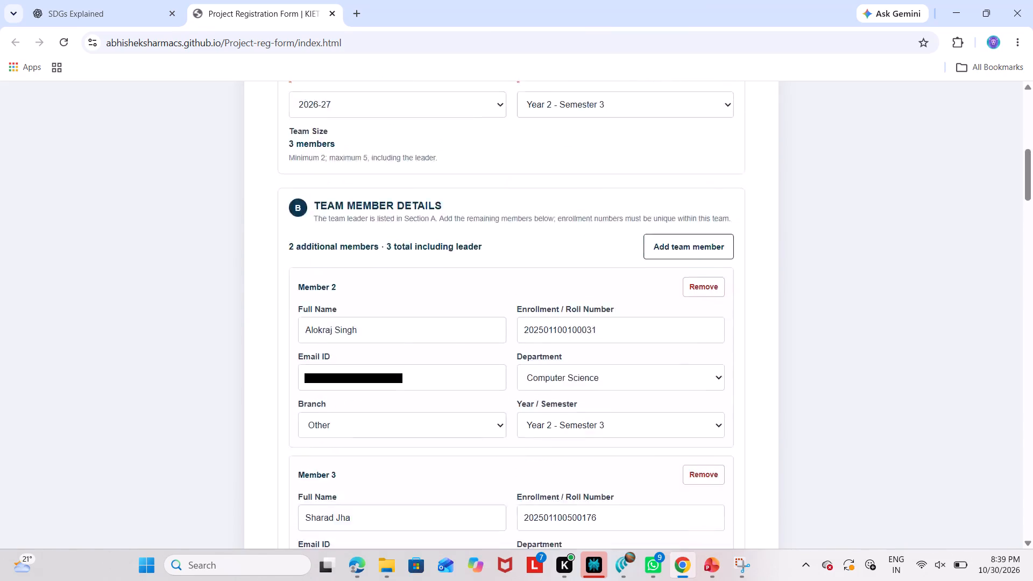
scroll(471, 196, up, 6)
scroll(471, 196, down, 7)
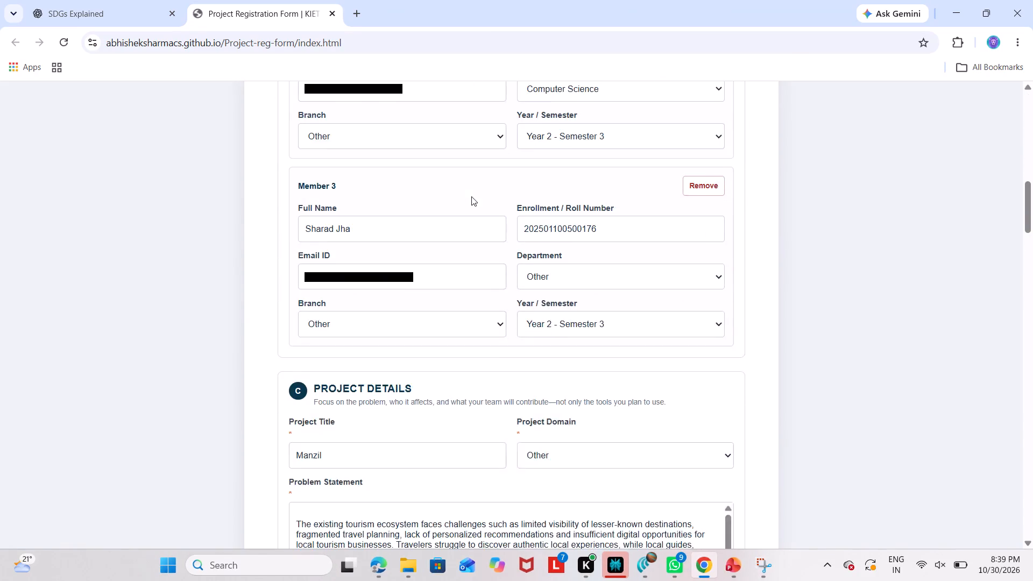
scroll(471, 196, down, 5)
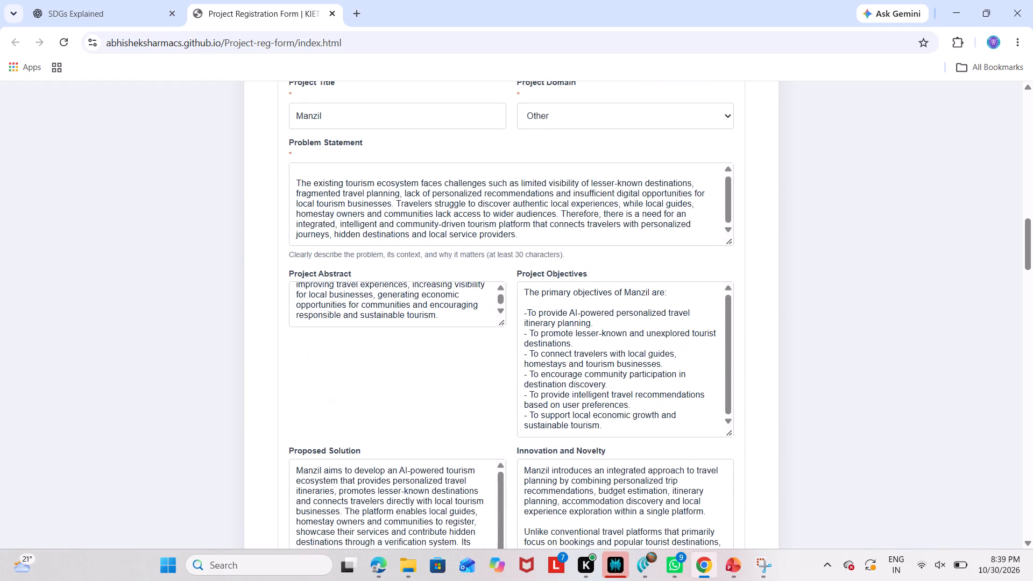
scroll(471, 196, down, 3)
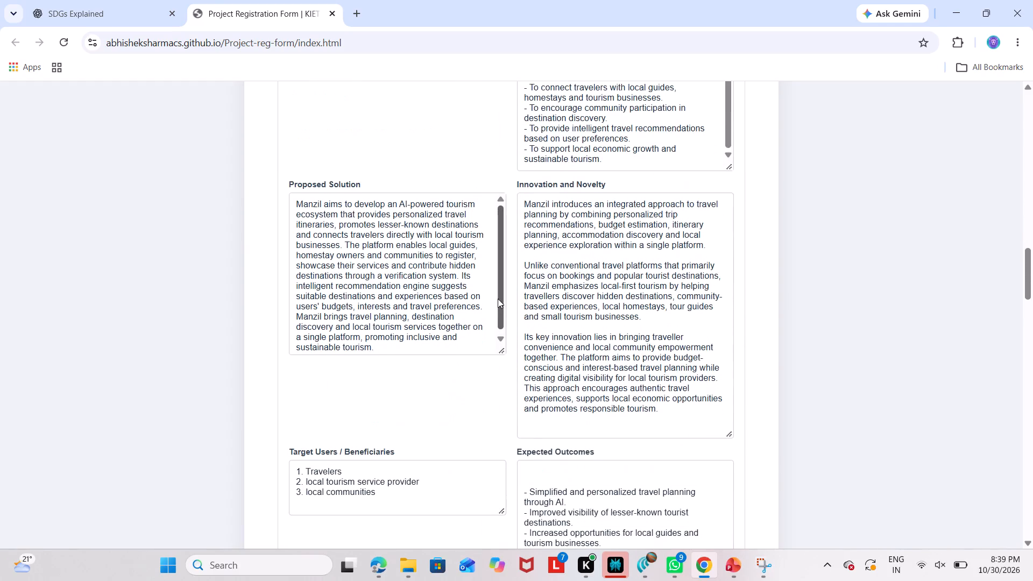
drag(502, 307, 503, 322)
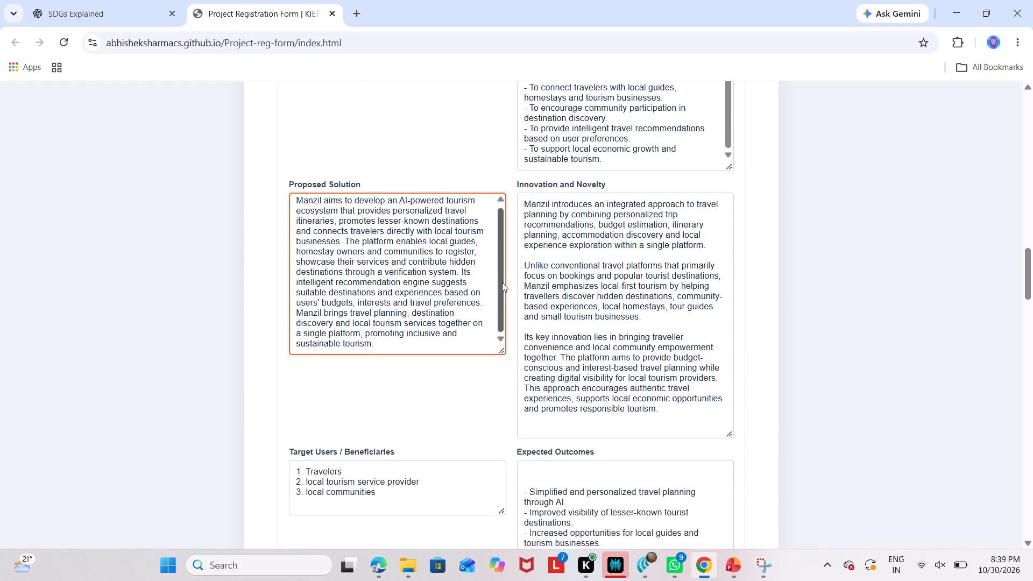
scroll(480, 114, down, 2)
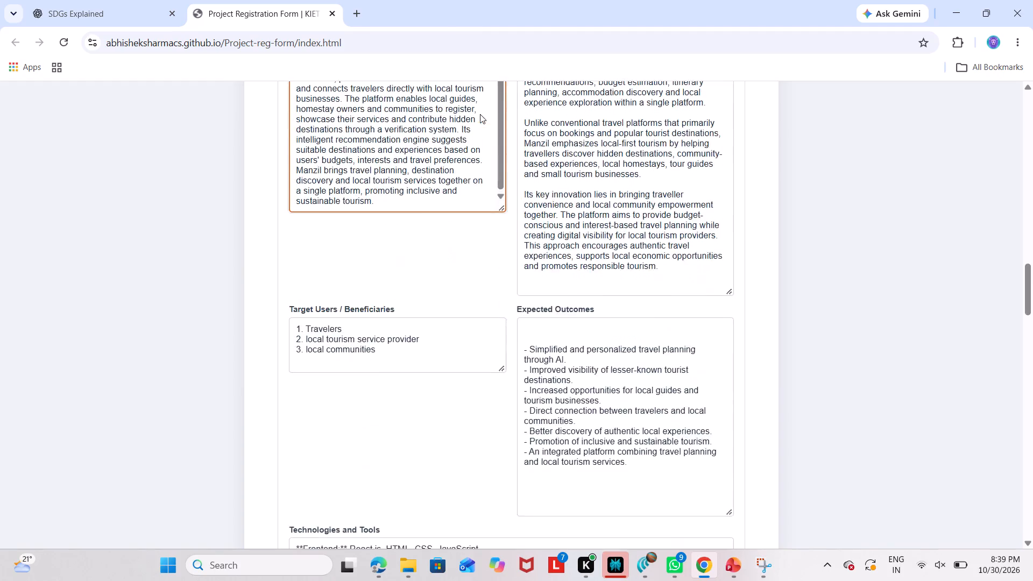
scroll(480, 114, down, 3)
scroll(434, 204, down, 3)
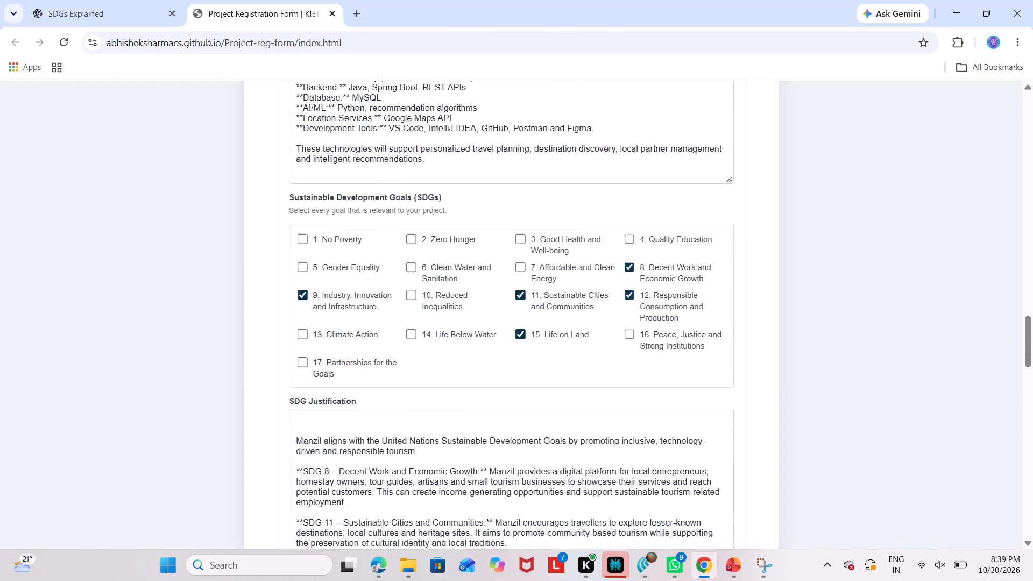
scroll(434, 204, down, 10)
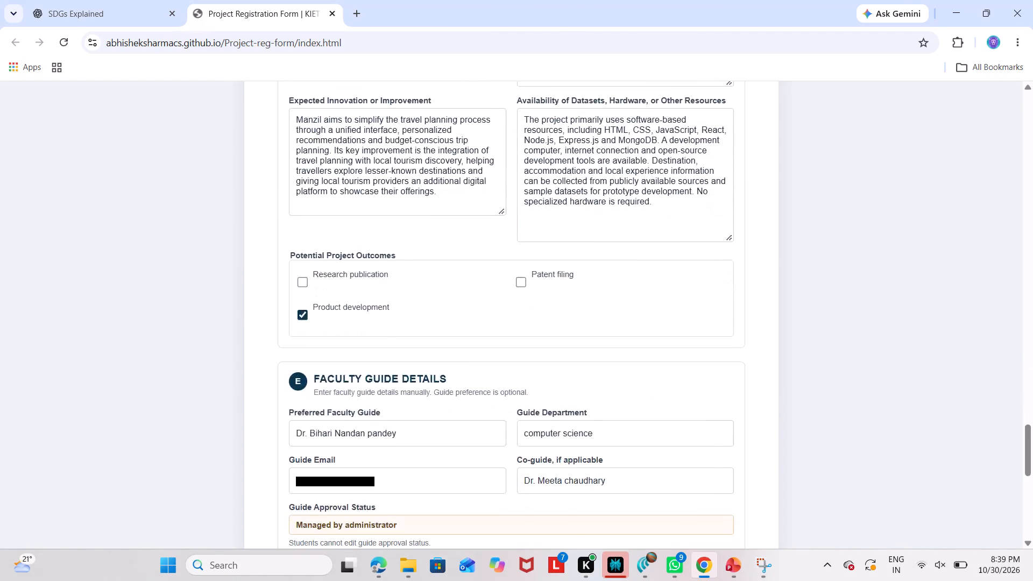
scroll(434, 204, down, 3)
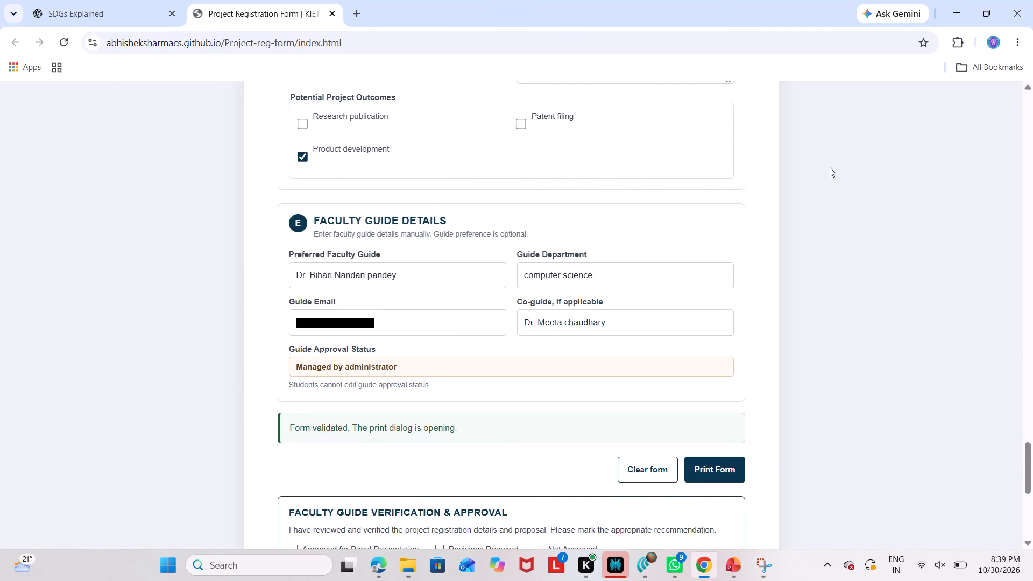
Print the form to PDF with the default settings, naming the file "Project Registration Form _ KIET University 1" in Downloads.
scroll(830, 167, down, 1)
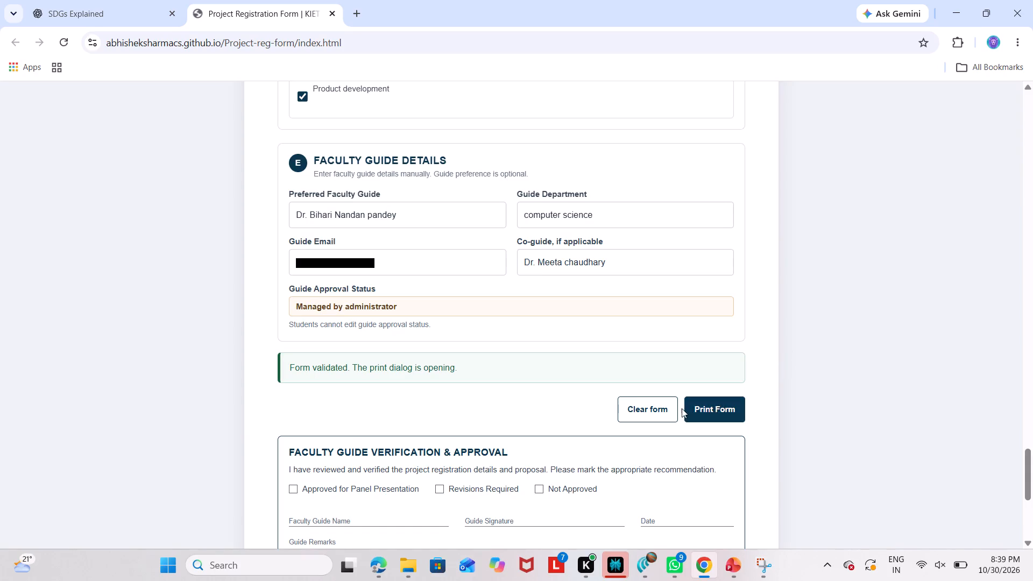
scroll(692, 445, down, 2)
click(707, 264)
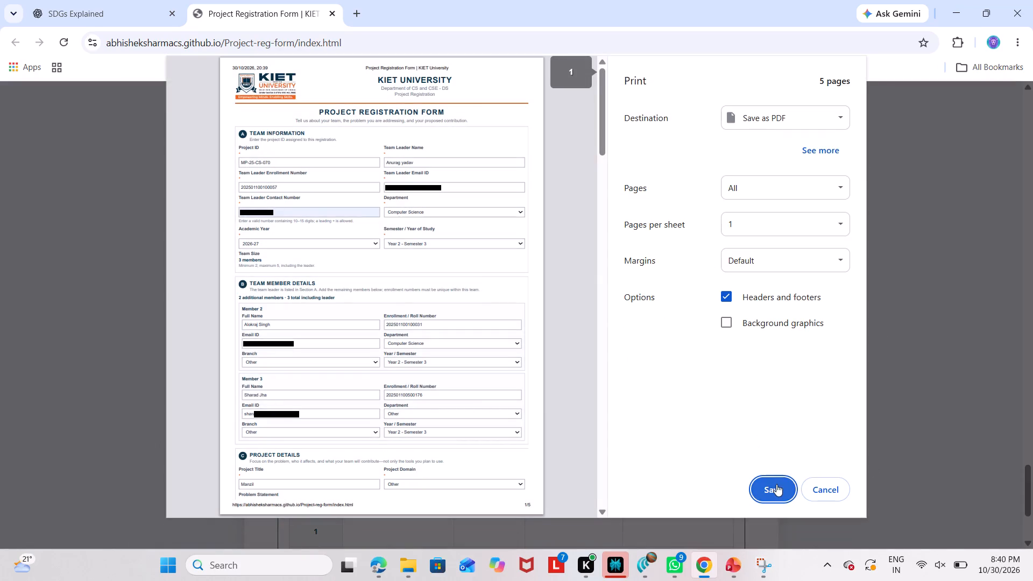
click(776, 484)
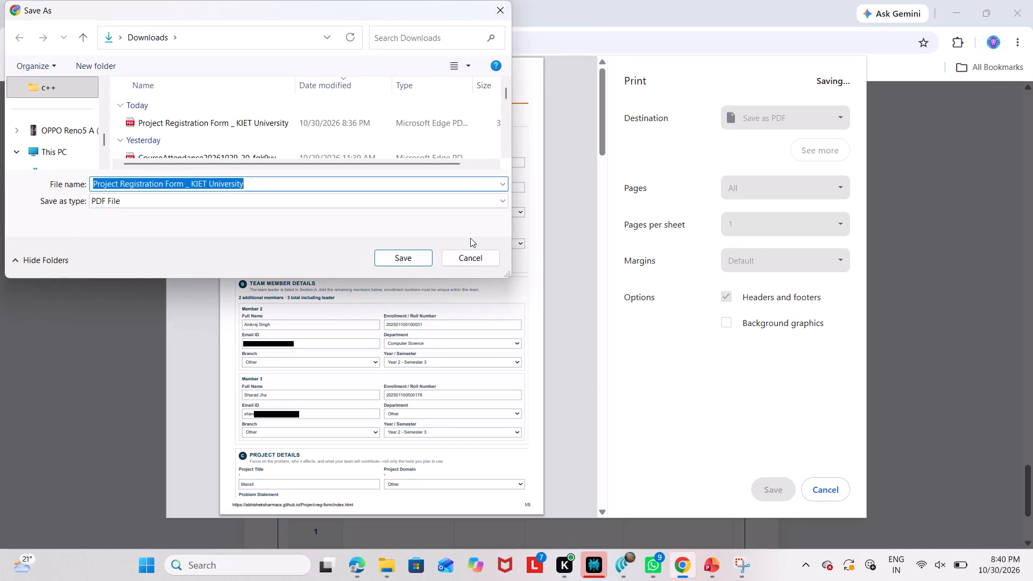
click(406, 183)
key(space)
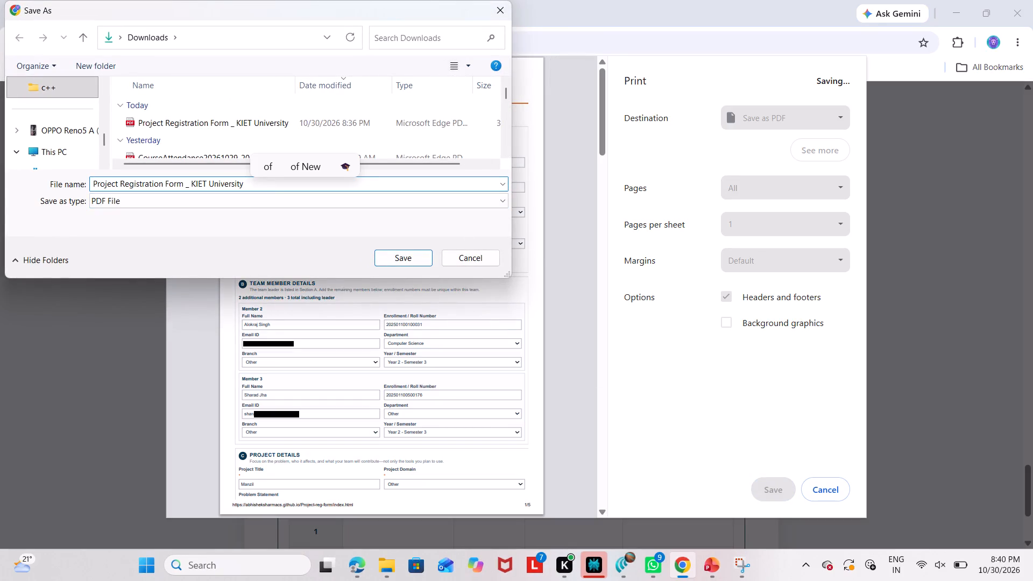
key(shift+exclam)
key(BackSpace)
key(1)
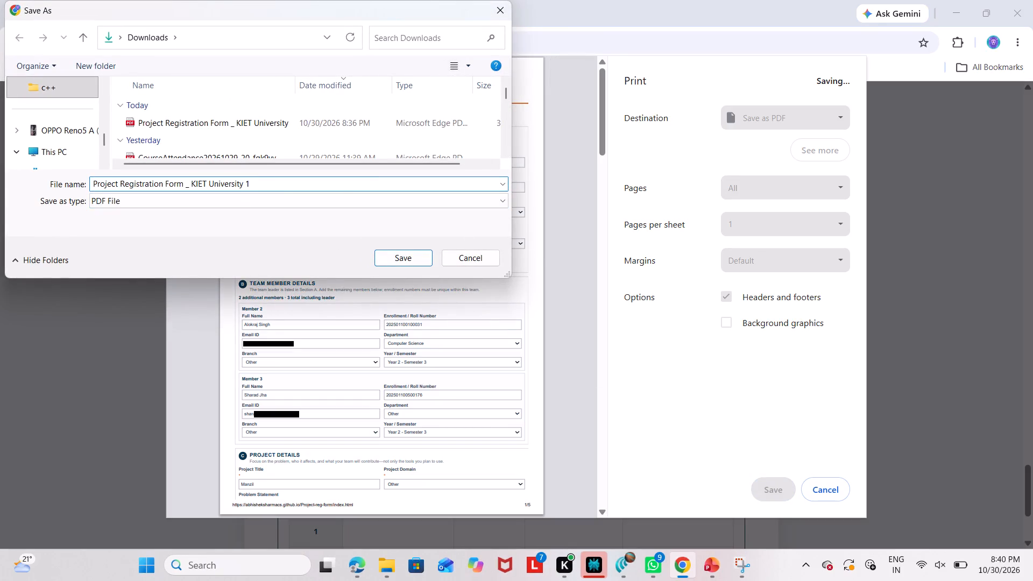
Save the printed form as the PDF "Project Registration Form _ KIET University 1" in Downloads.
key(Return)
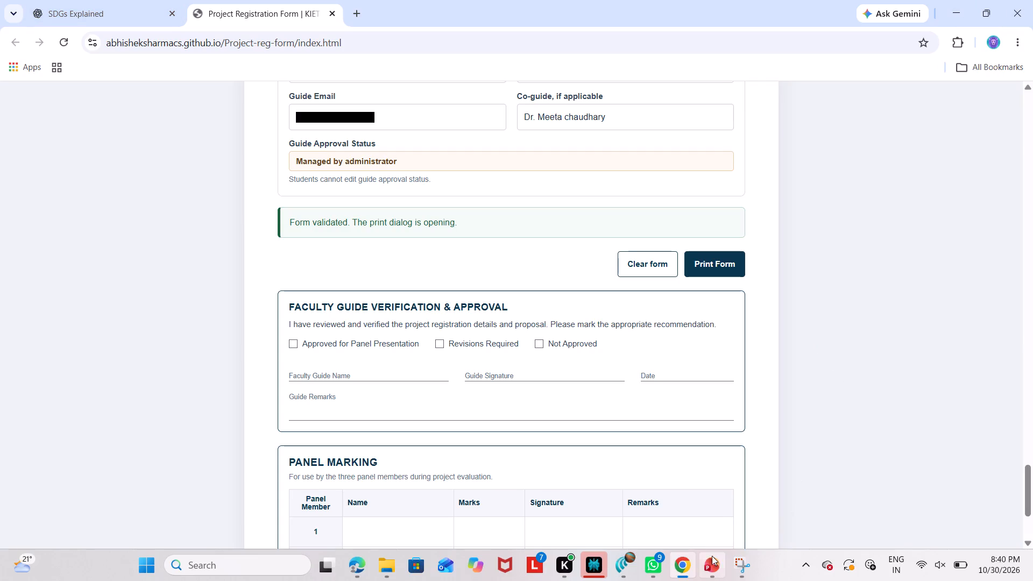